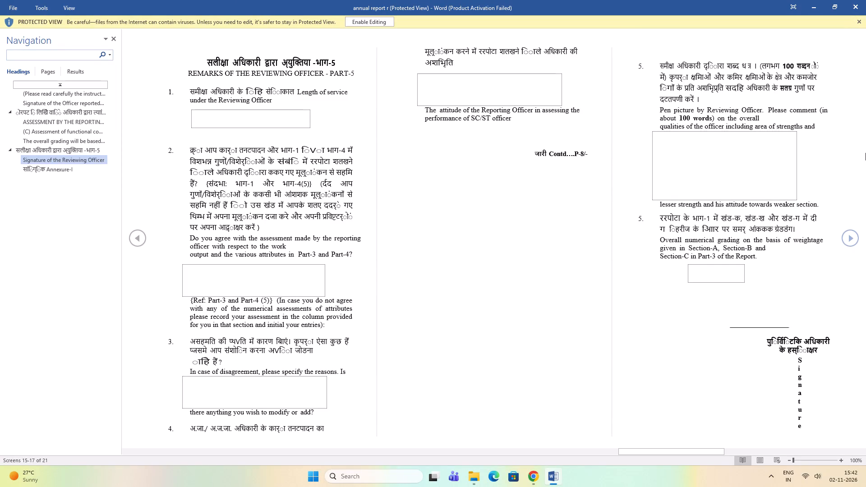
Check the beginning of the annual report r document and close it.
{"action": "left_click", "coordinate": [856, 22]}
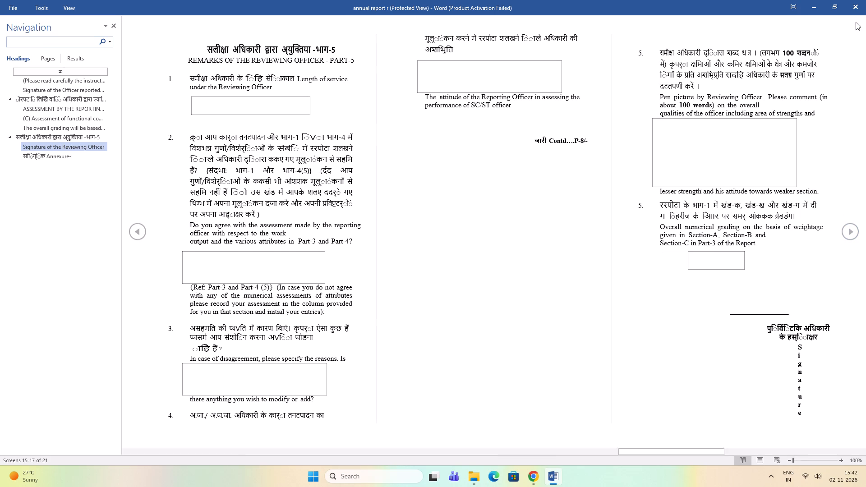
{"action": "scroll", "coordinate": [392, 451], "scroll_direction": "up", "scroll_amount": 6}
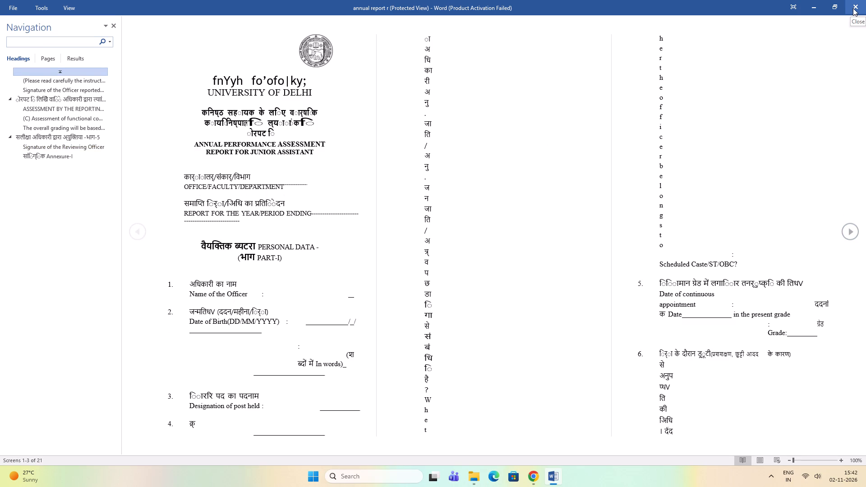
{"action": "left_click", "coordinate": [855, 7]}
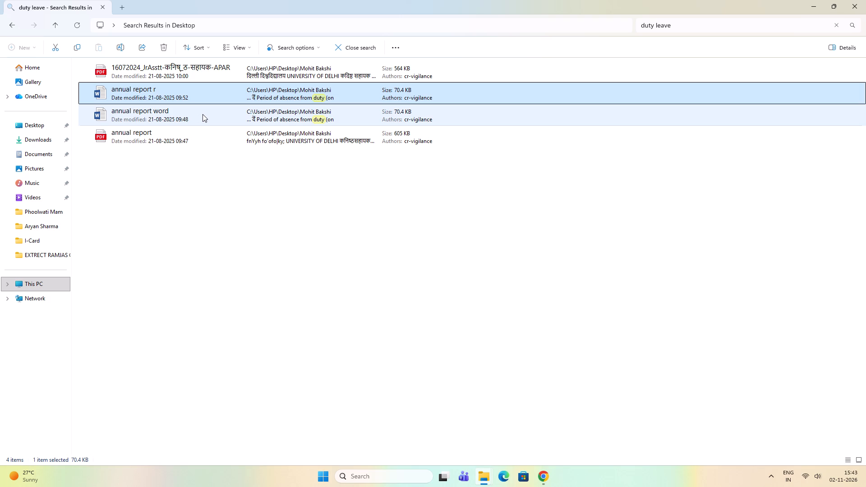
Replace the duty leave search results with the Desktop folder and minimize that file window.
{"action": "left_click", "coordinate": [44, 127]}
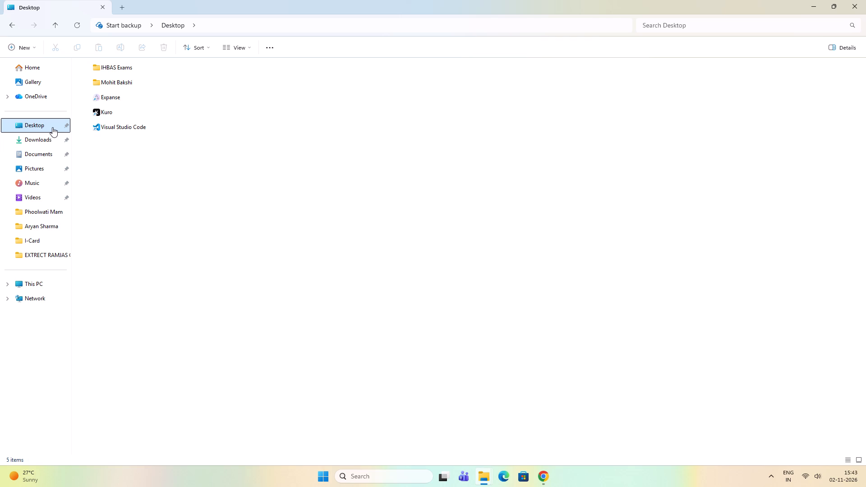
{"action": "left_click", "coordinate": [811, 6]}
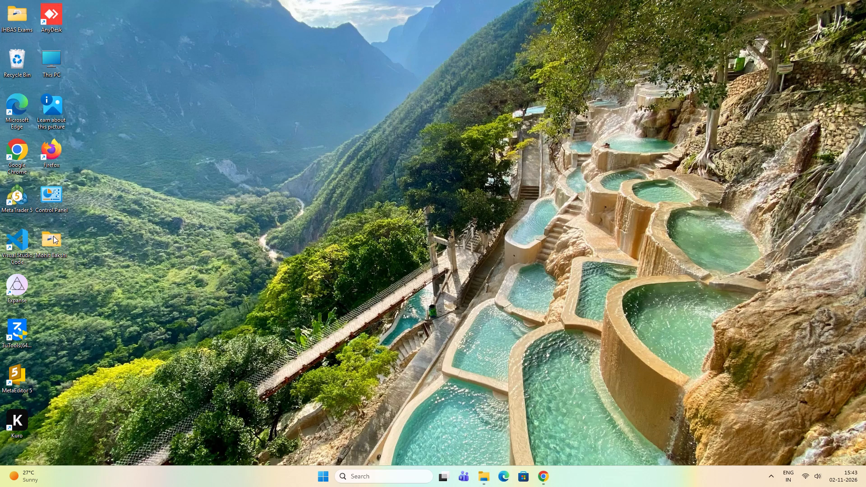
Open the LETTER Word document from the Phoolwati Mam folder.
{"action": "left_click", "coordinate": [487, 482]}
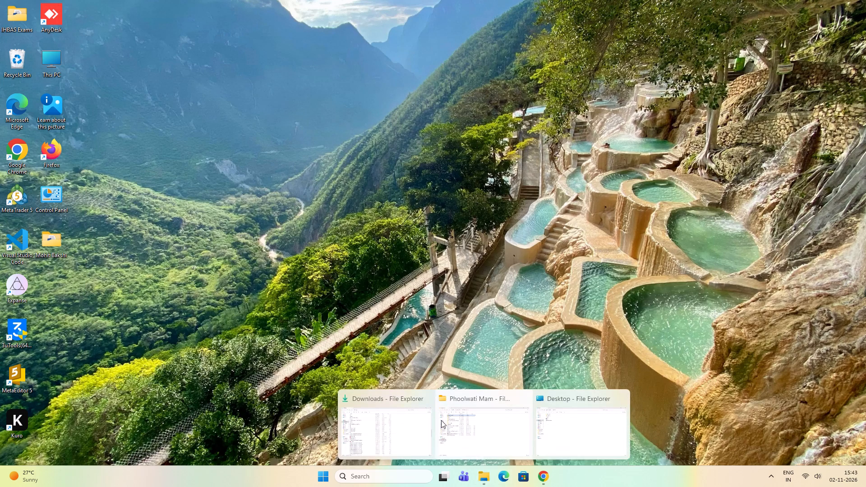
{"action": "left_click", "coordinate": [457, 419]}
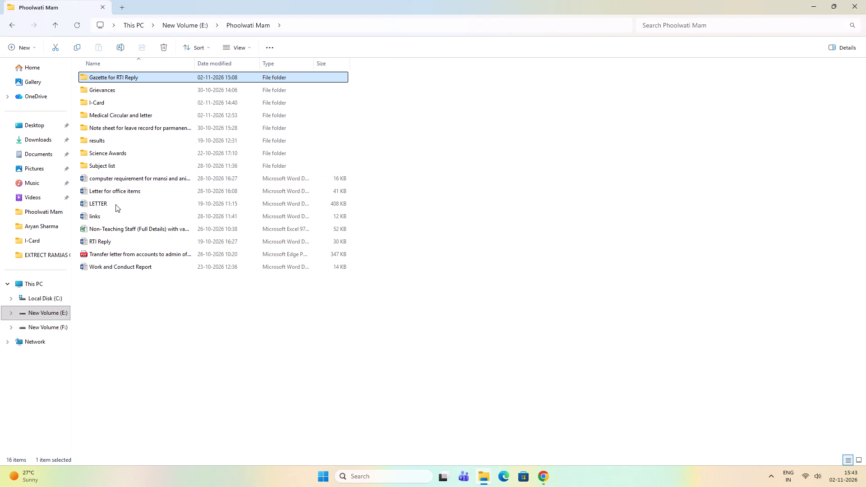
{"action": "double_click", "coordinate": [115, 205]}
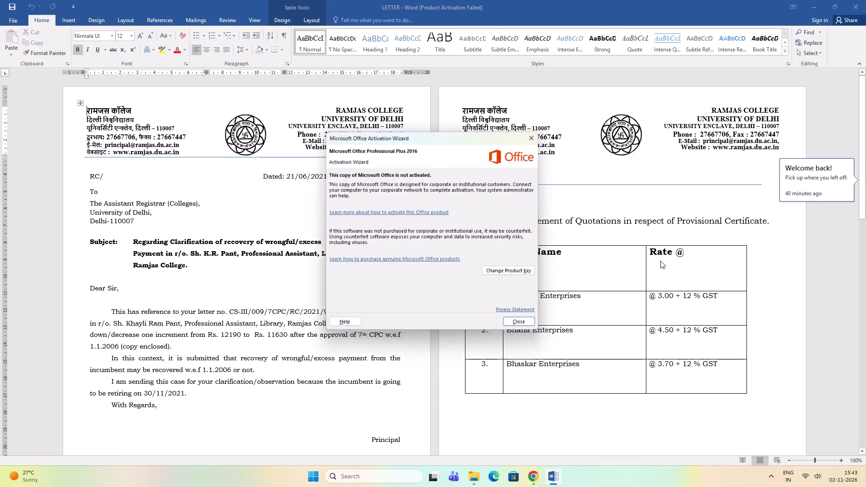
Dismiss the Office activation notice and search the LETTER document for "taruna".
{"action": "left_click", "coordinate": [528, 323]}
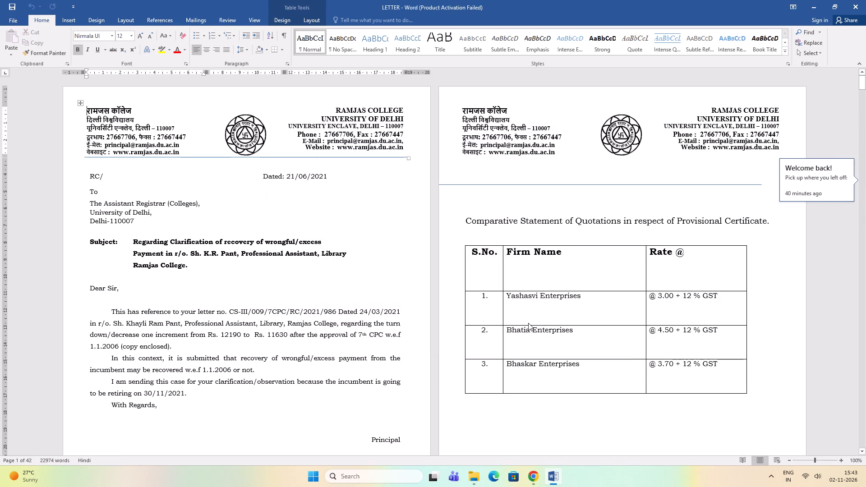
{"action": "key", "text": "ctrl+f"}
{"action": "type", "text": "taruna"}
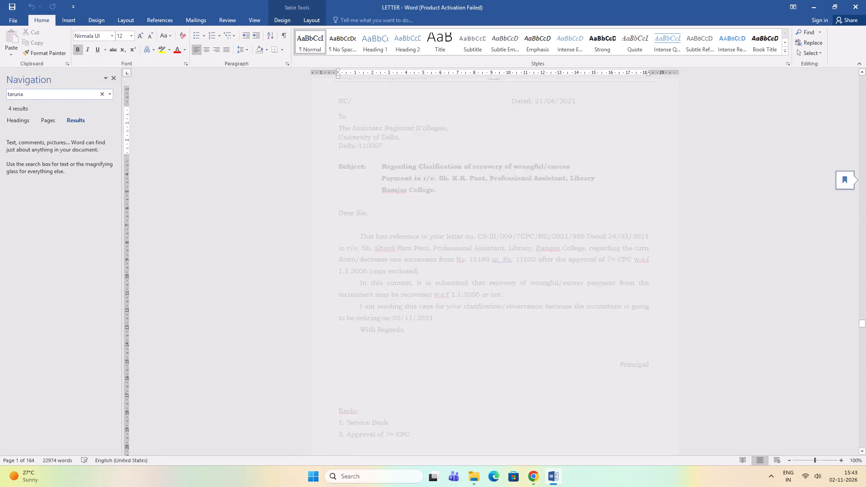
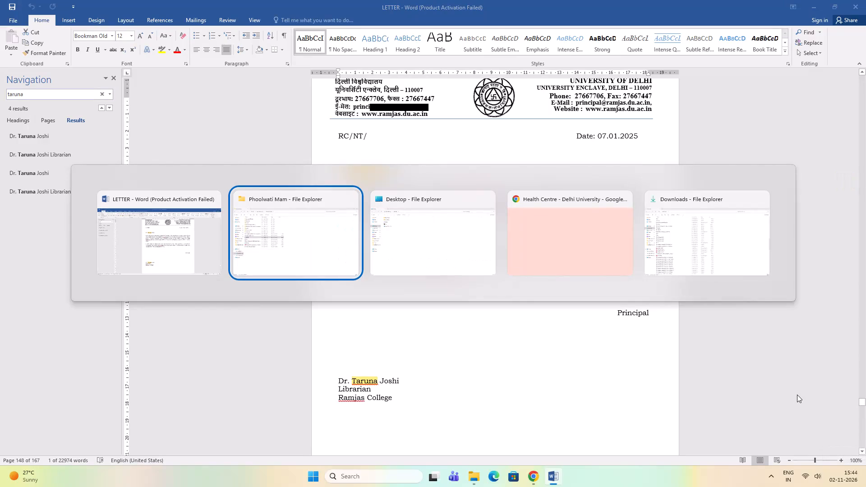
Switch from the LETTER document to the Chrome window with the Delhi University Health Centre page.
{"action": "key", "text": "alt+Tab"}
{"action": "key", "text": "alt+Tab"}
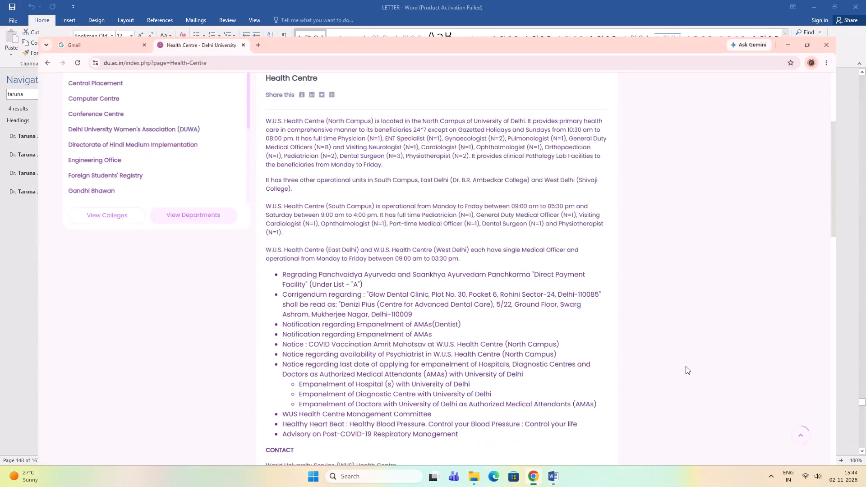
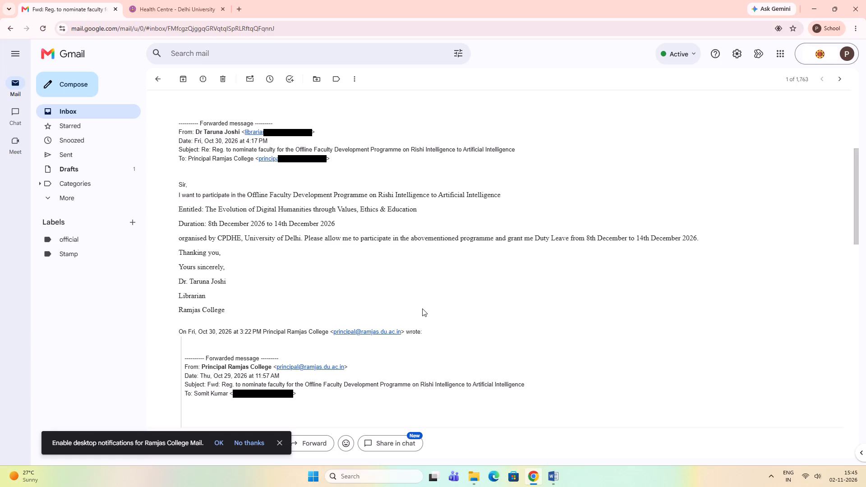
Switch to the LETTER document in Word and go through its matches for "taruna" to examine the earlier permission letters.
{"action": "scroll", "coordinate": [422, 308], "scroll_direction": "up", "scroll_amount": 13}
{"action": "key", "text": "alt+Tab"}
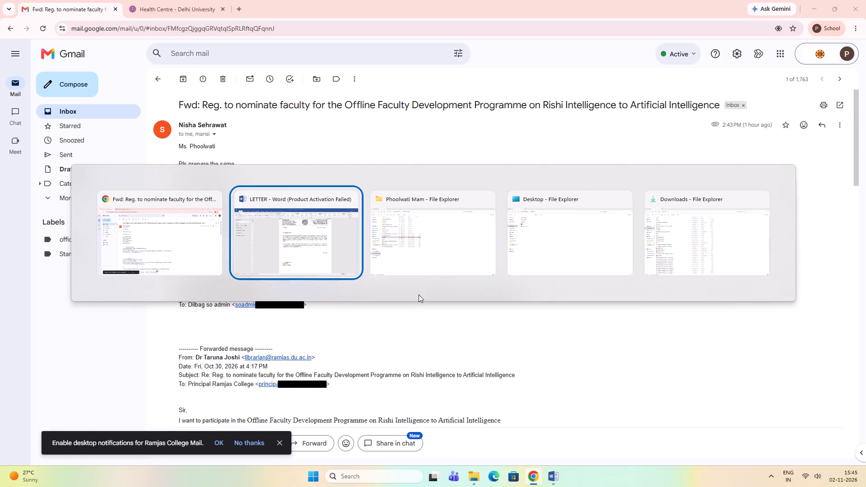
{"action": "key", "text": "ctrl+f"}
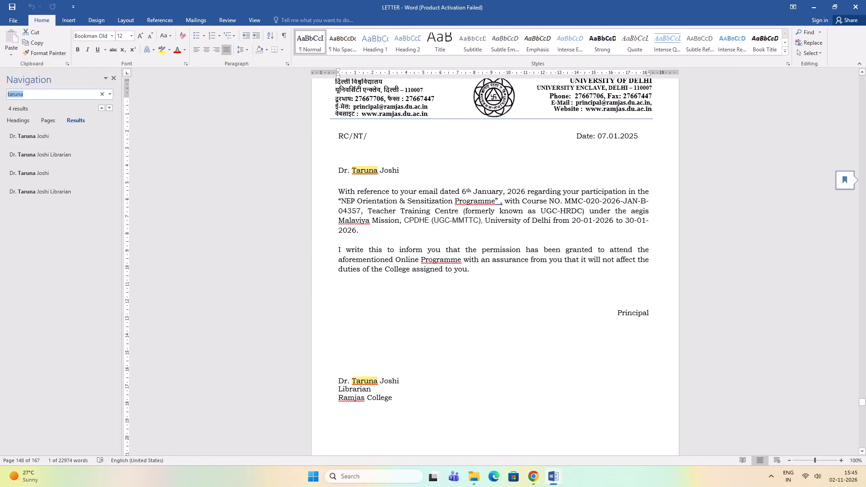
{"action": "key", "text": "Return"}
{"action": "key", "text": "Return"}
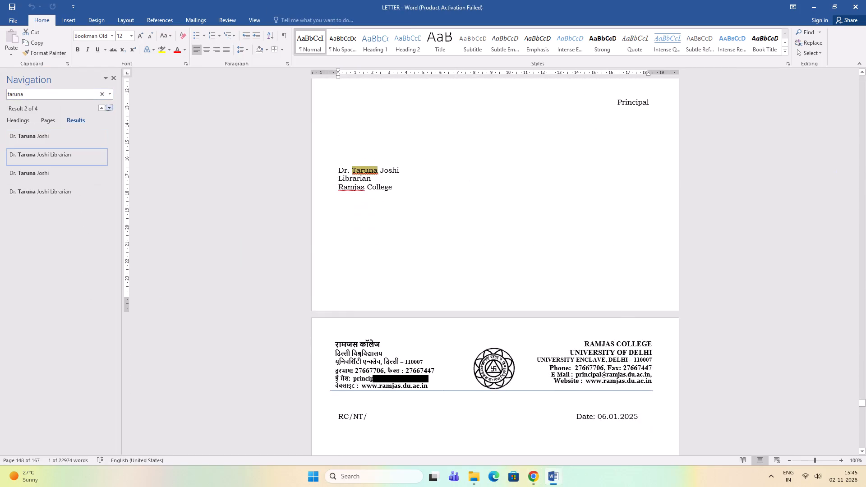
{"action": "key", "text": "Return"}
{"action": "key", "text": "Return"}
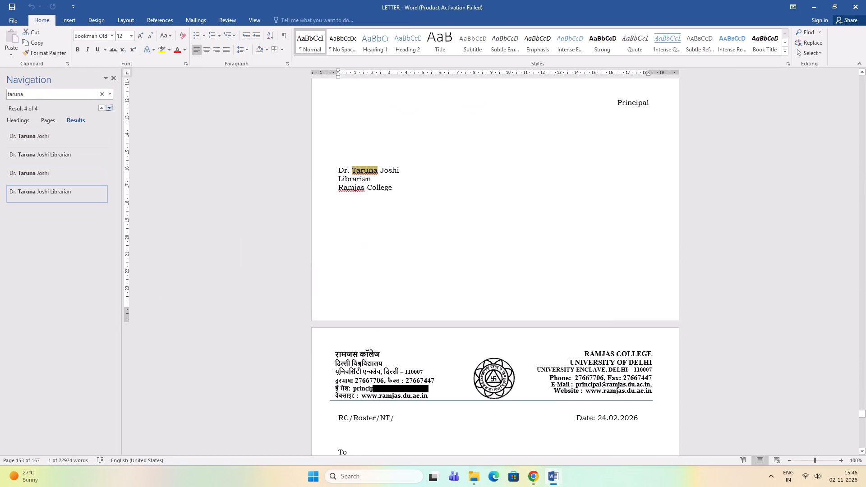
{"action": "key", "text": "Return"}
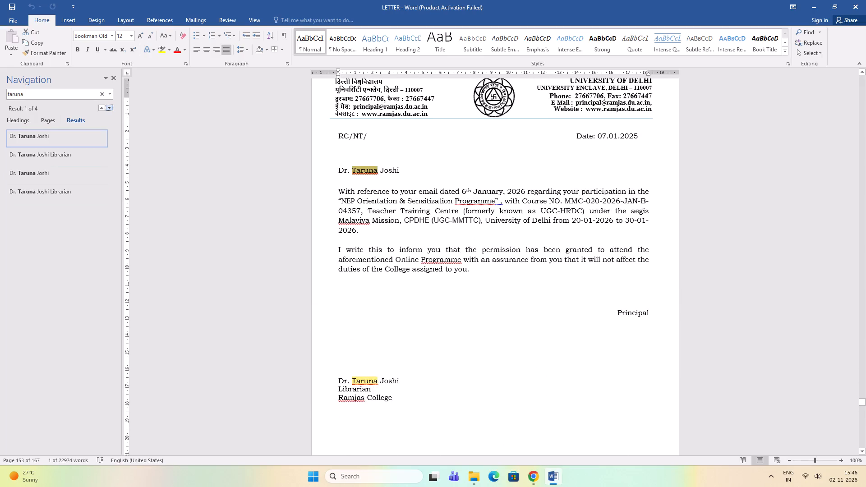
{"action": "key", "text": "Return"}
{"action": "key", "text": "Return"}
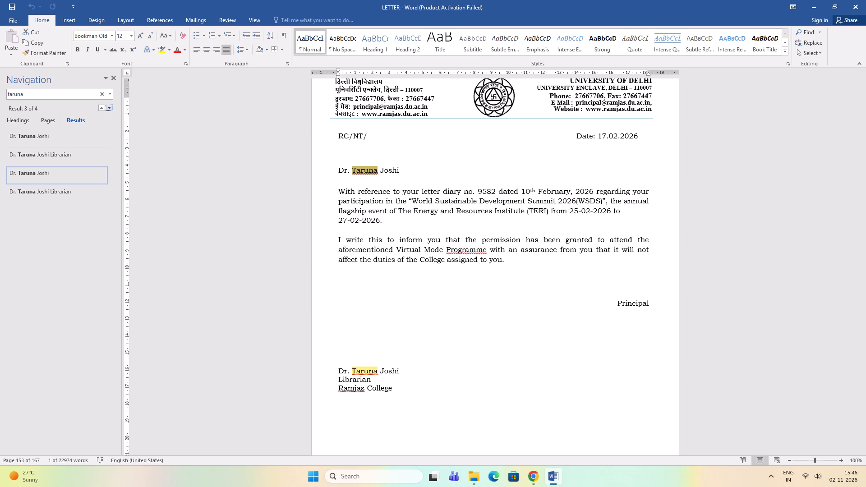
Switch back to Gmail in Chrome and open the print preview of the forwarded Faculty Development Programme email.
{"action": "key", "text": "alt+Tab"}
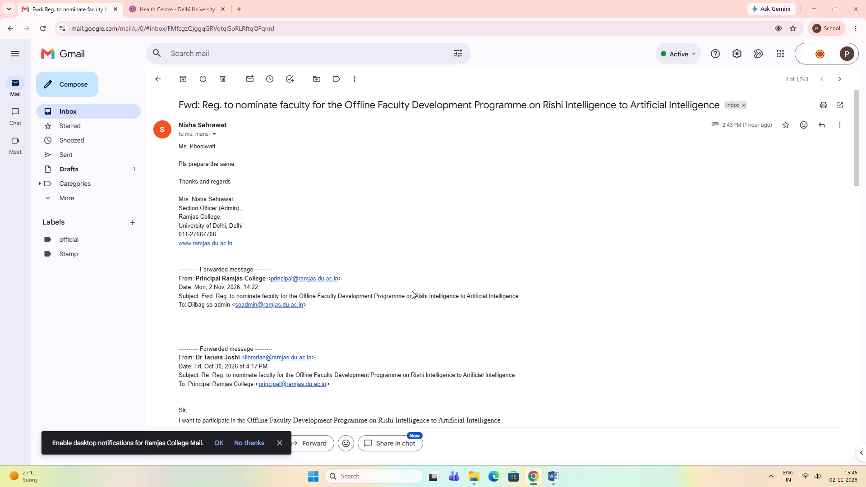
{"action": "scroll", "coordinate": [441, 486], "scroll_direction": "up", "scroll_amount": 12}
{"action": "left_click", "coordinate": [821, 106]}
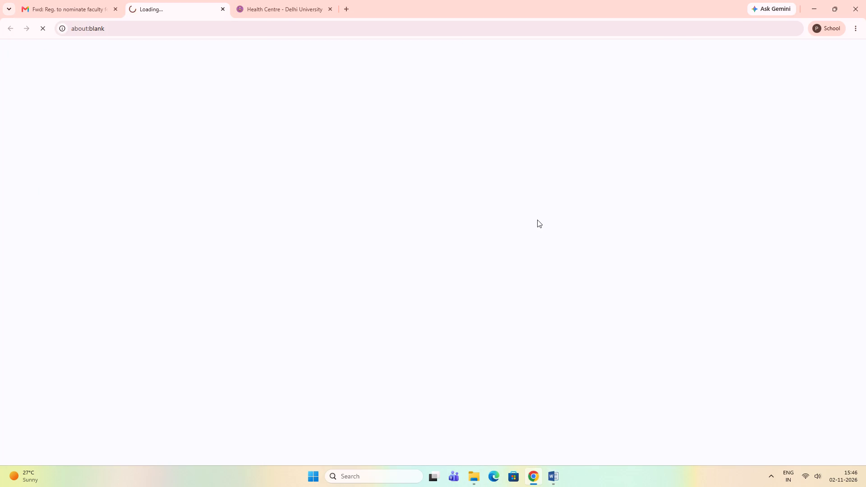
Examine all pages of the email in the print preview, from the first page to the last.
{"action": "scroll", "coordinate": [606, 278], "scroll_direction": "down", "scroll_amount": 4}
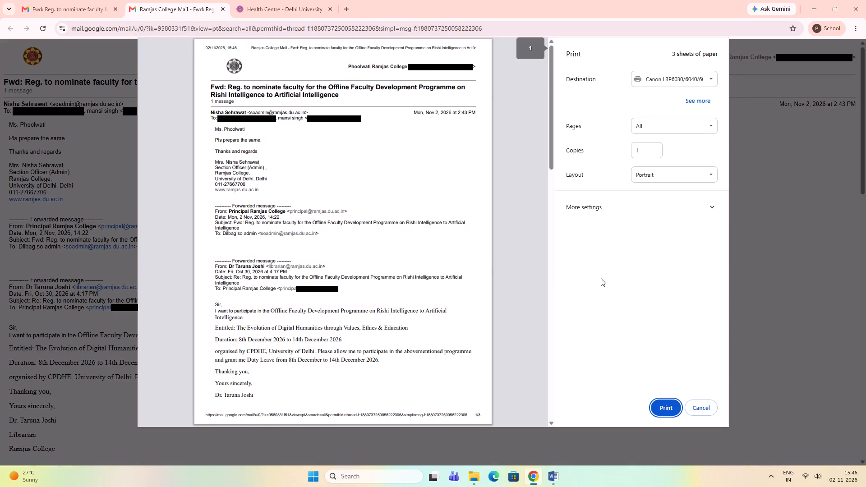
{"action": "scroll", "coordinate": [601, 278], "scroll_direction": "down", "scroll_amount": 5}
{"action": "scroll", "coordinate": [501, 246], "scroll_direction": "down", "scroll_amount": 20}
{"action": "scroll", "coordinate": [522, 215], "scroll_direction": "up", "scroll_amount": 1}
{"action": "scroll", "coordinate": [522, 215], "scroll_direction": "down", "scroll_amount": 6}
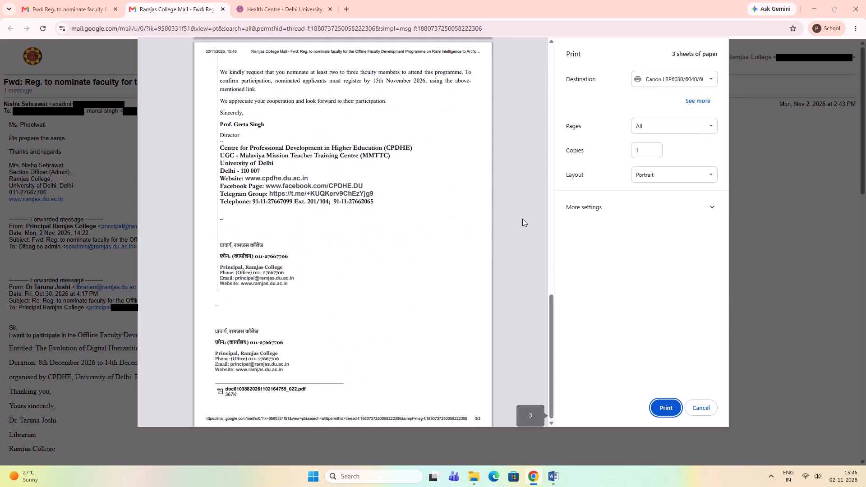
{"action": "scroll", "coordinate": [522, 220], "scroll_direction": "up", "scroll_amount": 7}
{"action": "scroll", "coordinate": [545, 205], "scroll_direction": "down", "scroll_amount": 1}
{"action": "scroll", "coordinate": [547, 205], "scroll_direction": "up", "scroll_amount": 20}
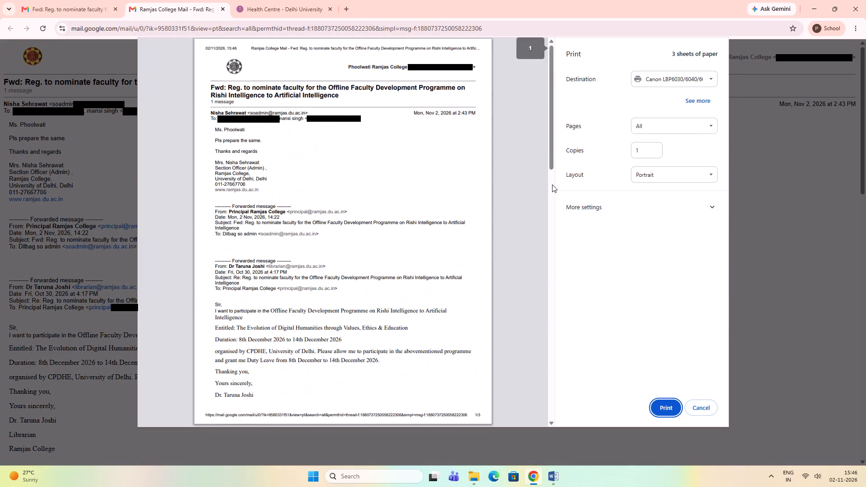
{"action": "scroll", "coordinate": [552, 184], "scroll_direction": "up", "scroll_amount": 7}
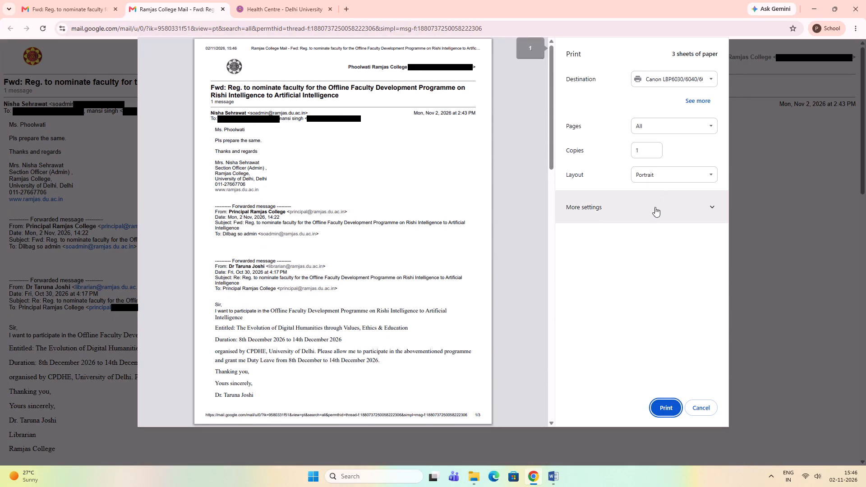
Check the layout choices and show the additional print settings for the email.
{"action": "left_click", "coordinate": [655, 207]}
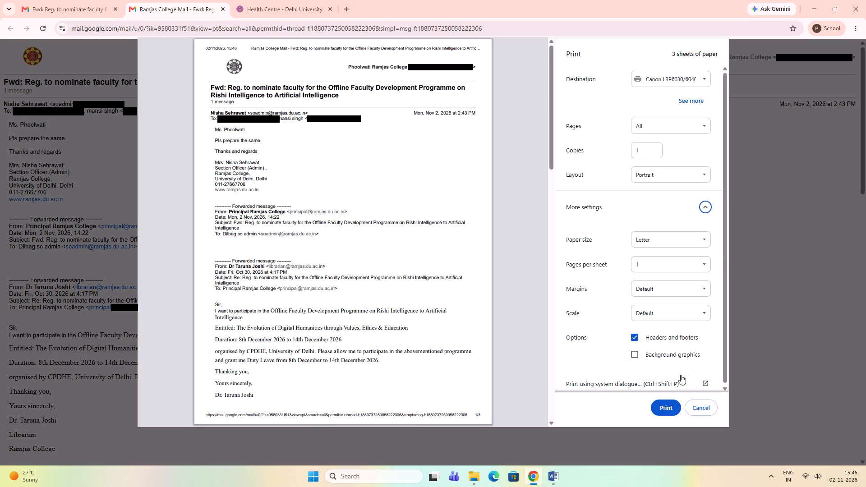
{"action": "scroll", "coordinate": [686, 329], "scroll_direction": "up", "scroll_amount": 4}
{"action": "left_click", "coordinate": [653, 171]}
{"action": "left_click", "coordinate": [653, 172]}
{"action": "left_click", "coordinate": [636, 202]}
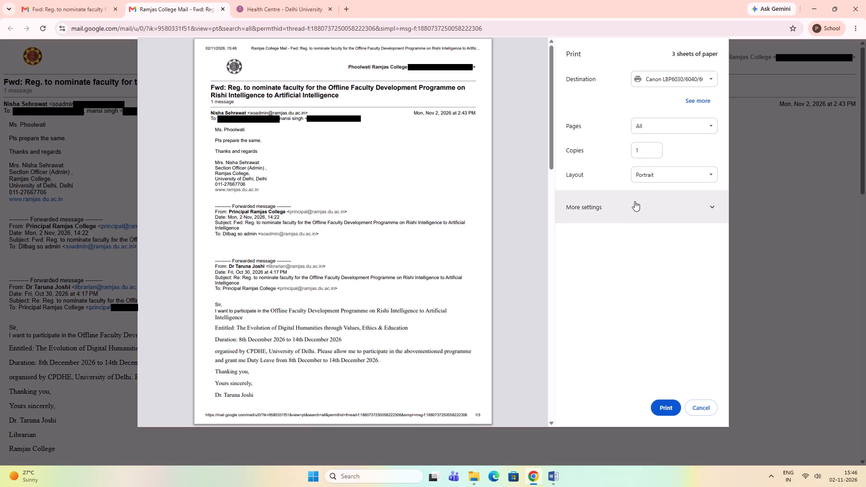
{"action": "left_click", "coordinate": [635, 201]}
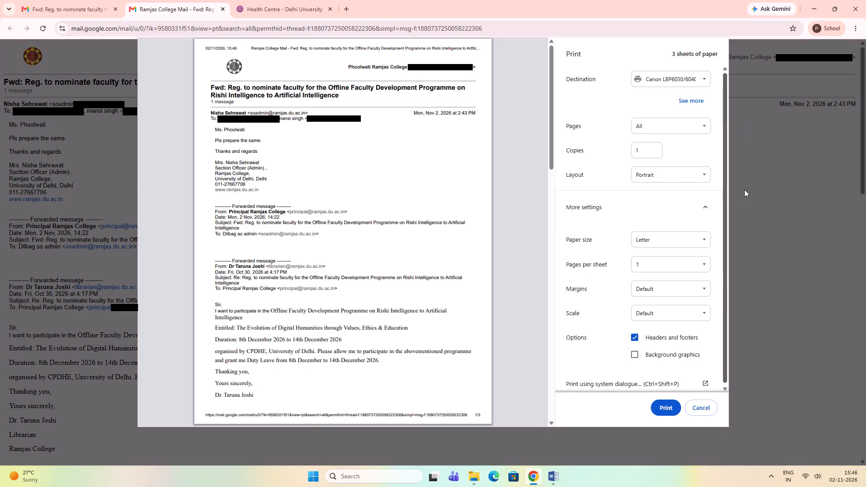
Print only page 1 of the forwarded email about nominating faculty for the Offline Faculty Development Programme.
{"action": "scroll", "coordinate": [571, 316], "scroll_direction": "down", "scroll_amount": 14}
{"action": "scroll", "coordinate": [669, 308], "scroll_direction": "up", "scroll_amount": 12}
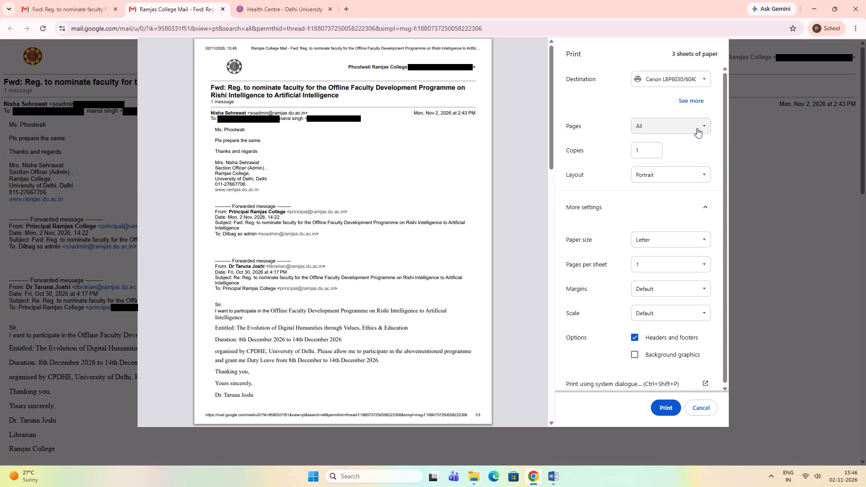
{"action": "left_click", "coordinate": [698, 103]}
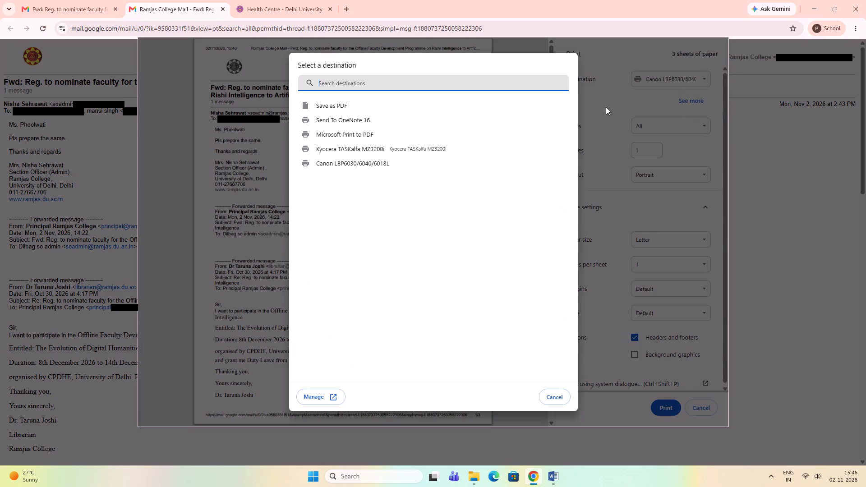
{"action": "left_click", "coordinate": [554, 400]}
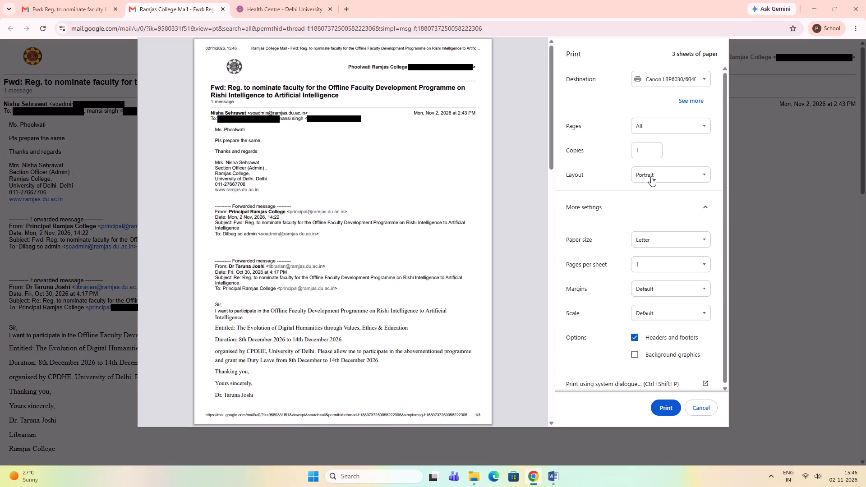
{"action": "left_click", "coordinate": [668, 122]}
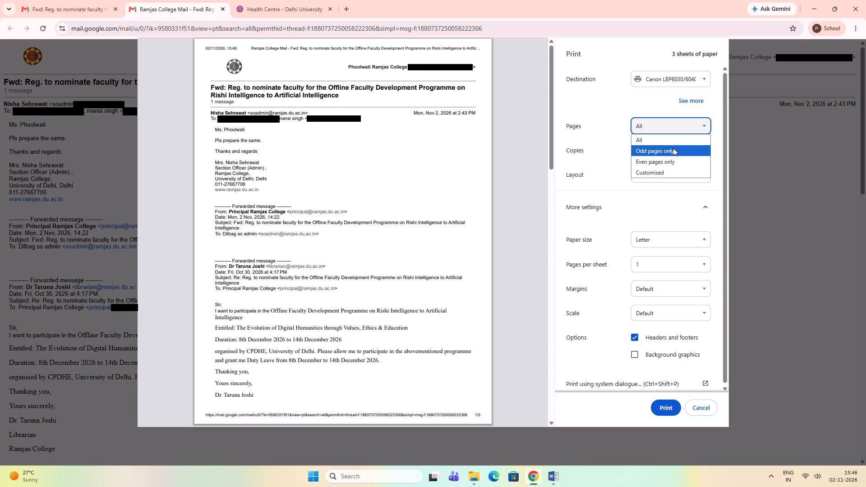
{"action": "left_click", "coordinate": [669, 172]}
{"action": "key", "text": "1"}
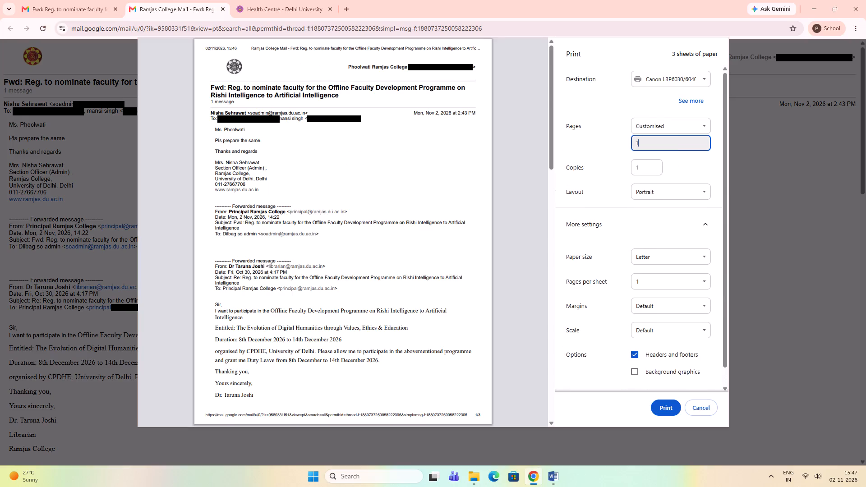
{"action": "left_click", "coordinate": [671, 405]}
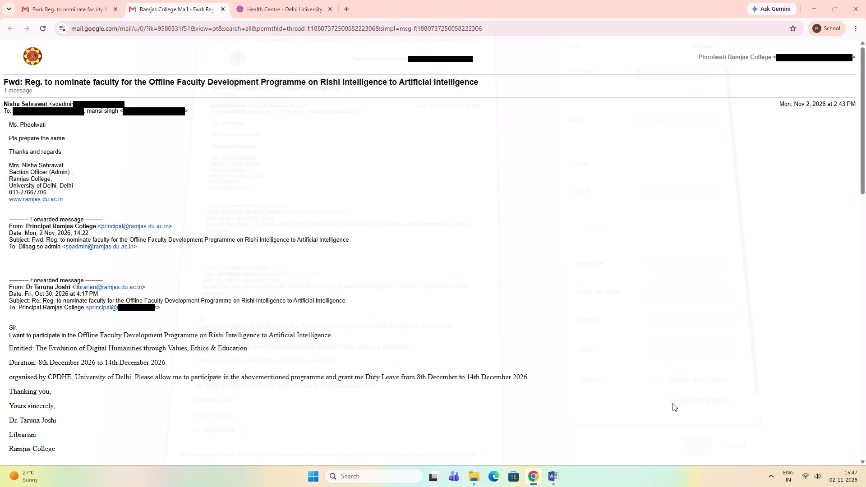
Set up another print of the same email with a customised page range of 2.
{"action": "key", "text": "ctrl+p"}
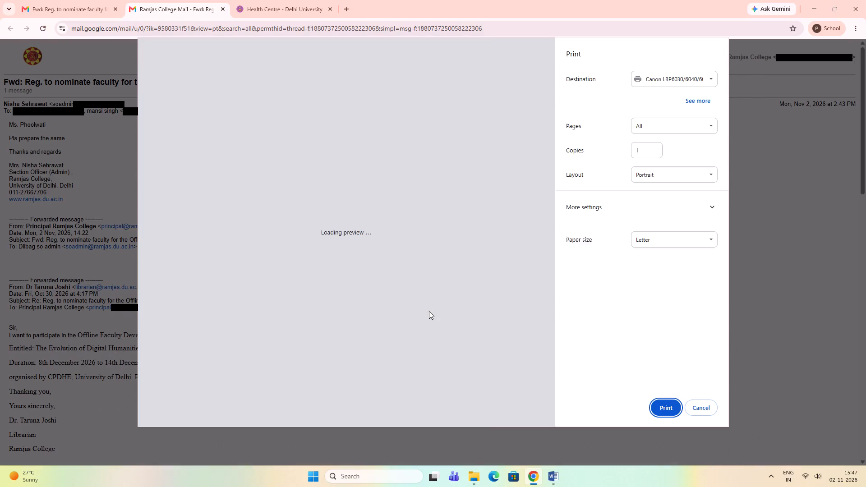
{"action": "middle_click_drag", "start_coordinate": [552, 295], "coordinate": [865, 93]}
{"action": "scroll", "coordinate": [636, 271], "scroll_direction": "up", "scroll_amount": 1}
{"action": "left_click", "coordinate": [688, 126]}
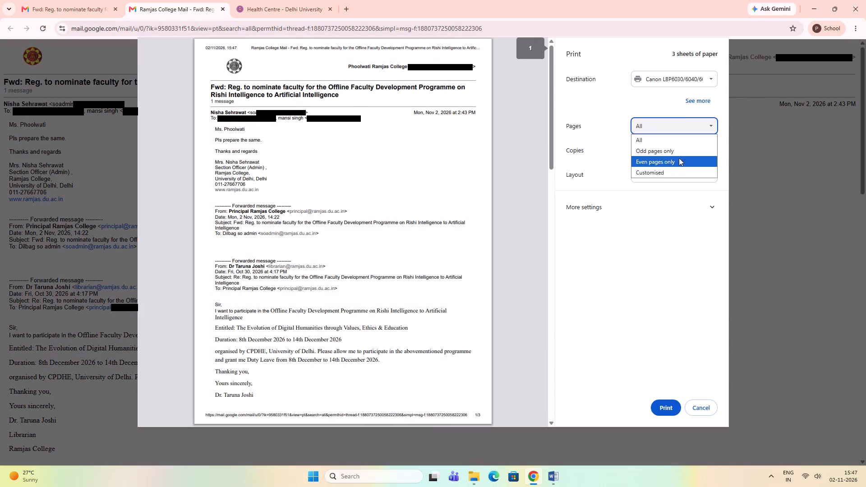
{"action": "left_click", "coordinate": [668, 169]}
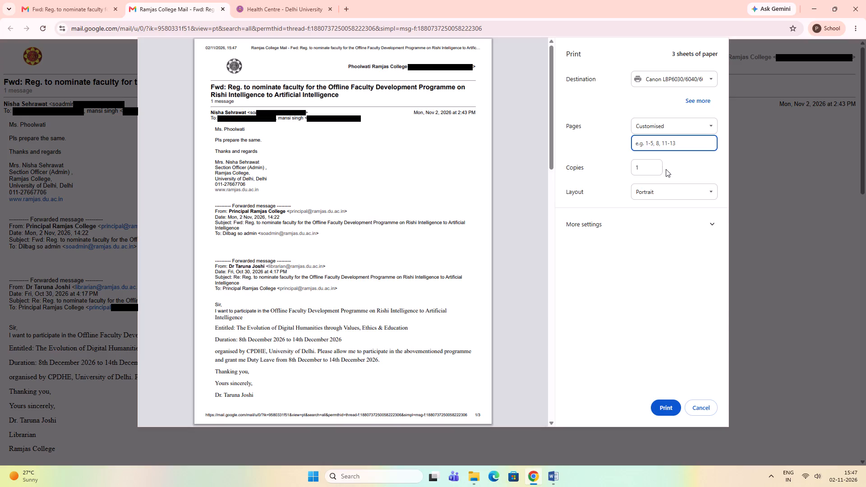
{"action": "key", "text": "2"}
Print page 2 of the forwarded Faculty Development Programme email.
{"action": "left_click", "coordinate": [663, 409]}
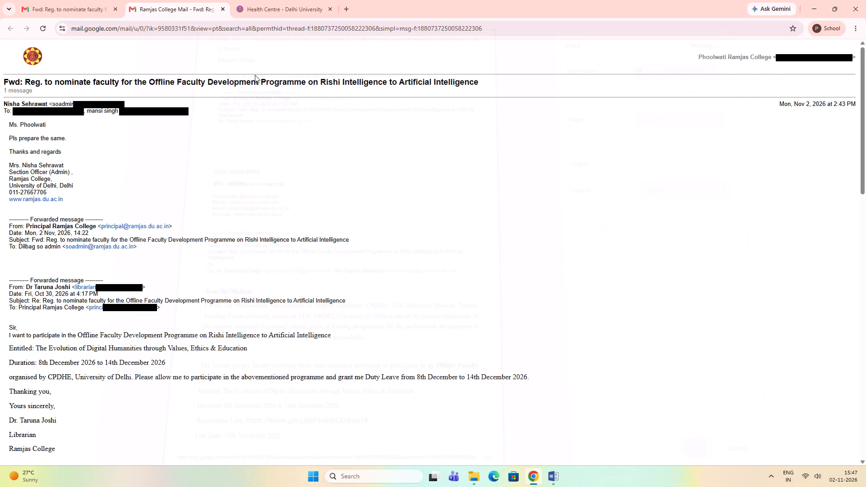
{"action": "key", "text": "ctrl+p"}
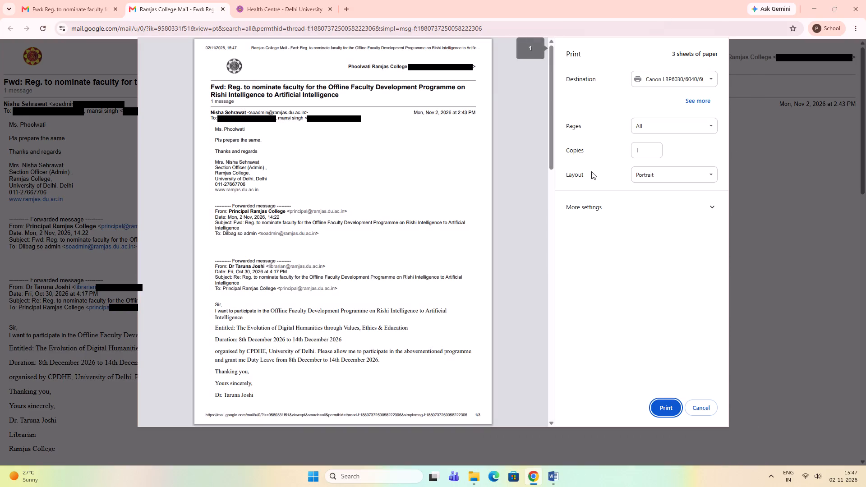
{"action": "left_click", "coordinate": [653, 131]}
{"action": "left_click", "coordinate": [648, 169]}
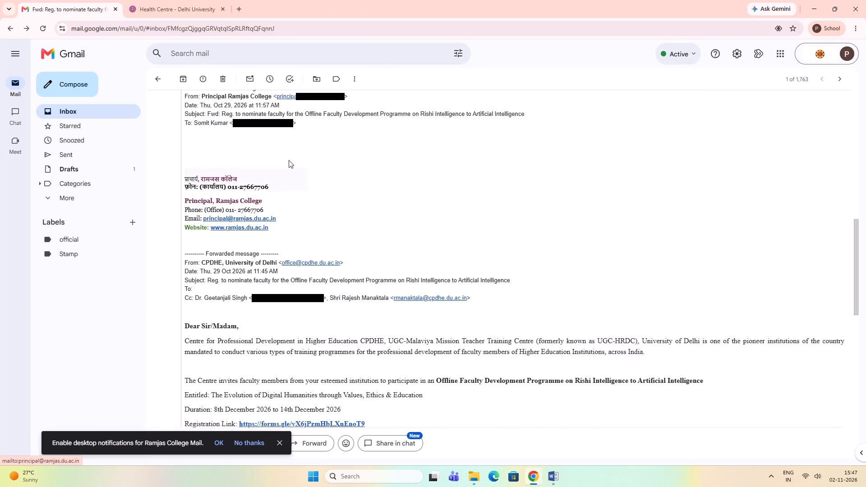
Open the email's PDF attachment, read the scanned duty leave request with its handwritten note, and close it.
{"action": "scroll", "coordinate": [289, 160], "scroll_direction": "down", "scroll_amount": 16}
{"action": "left_click", "coordinate": [229, 350]}
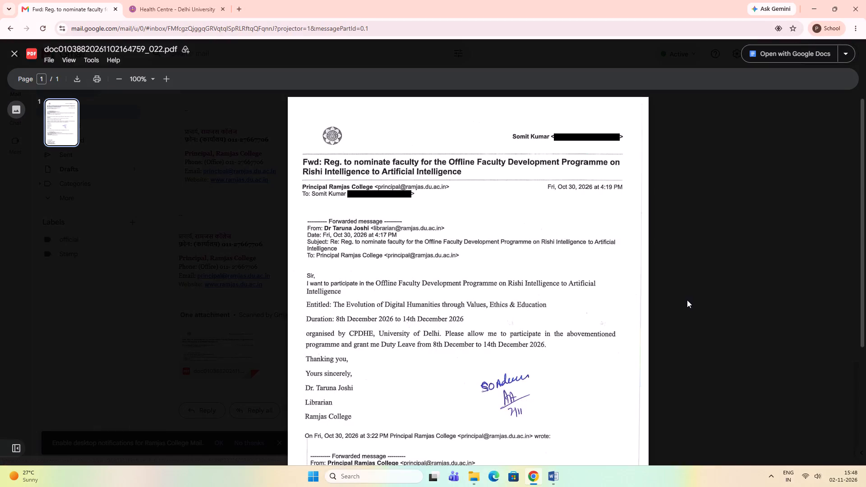
{"action": "scroll", "coordinate": [546, 293], "scroll_direction": "down", "scroll_amount": 5}
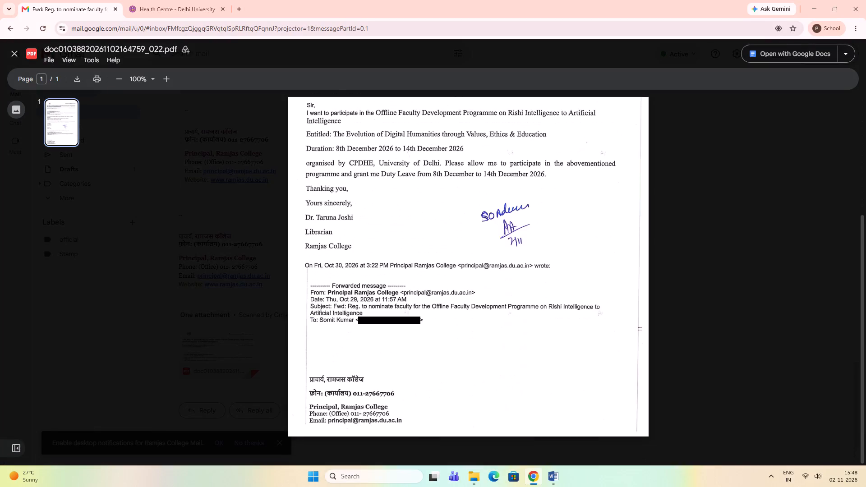
{"action": "scroll", "coordinate": [546, 293], "scroll_direction": "up", "scroll_amount": 10}
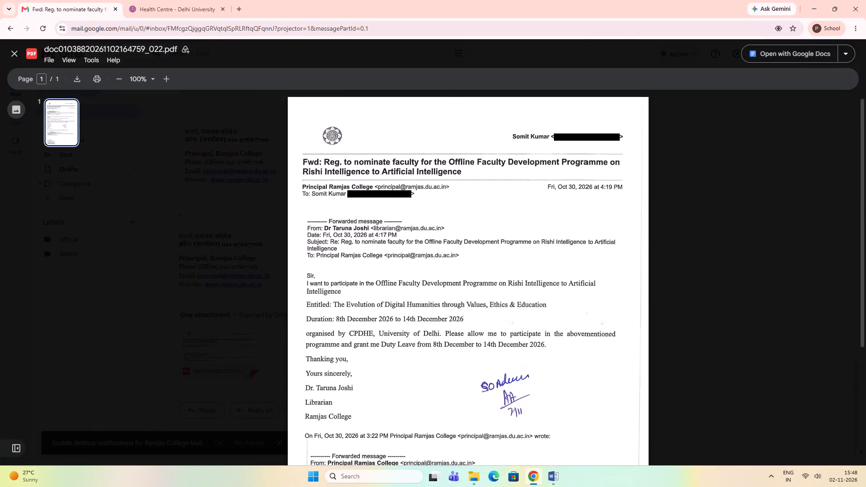
{"action": "scroll", "coordinate": [546, 293], "scroll_direction": "up", "scroll_amount": 8}
{"action": "left_click", "coordinate": [19, 51]}
Review the forwarded email thread from its start, including the librarian's request with the programme title, duration and duty leave dates.
{"action": "scroll", "coordinate": [359, 197], "scroll_direction": "up", "scroll_amount": 2}
{"action": "scroll", "coordinate": [359, 197], "scroll_direction": "down", "scroll_amount": 1}
{"action": "scroll", "coordinate": [359, 197], "scroll_direction": "up", "scroll_amount": 3}
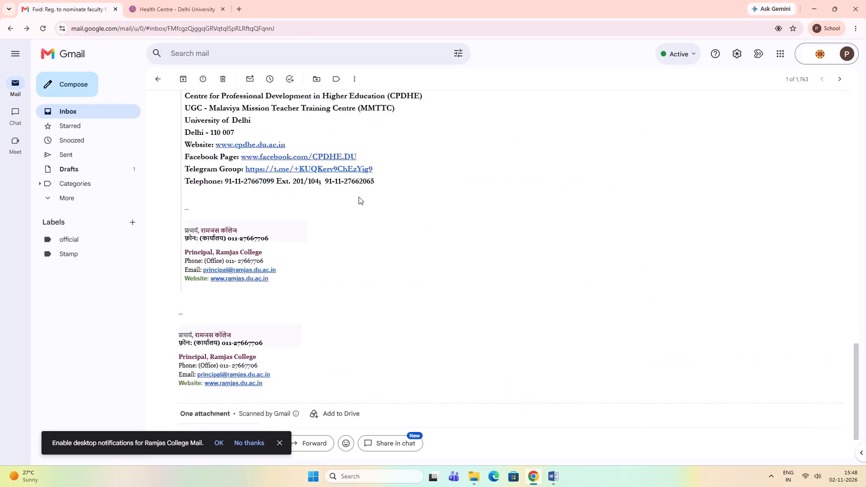
{"action": "scroll", "coordinate": [359, 197], "scroll_direction": "up", "scroll_amount": 13}
{"action": "scroll", "coordinate": [357, 182], "scroll_direction": "down", "scroll_amount": 1}
{"action": "scroll", "coordinate": [357, 182], "scroll_direction": "up", "scroll_amount": 20}
{"action": "scroll", "coordinate": [357, 182], "scroll_direction": "up", "scroll_amount": 14}
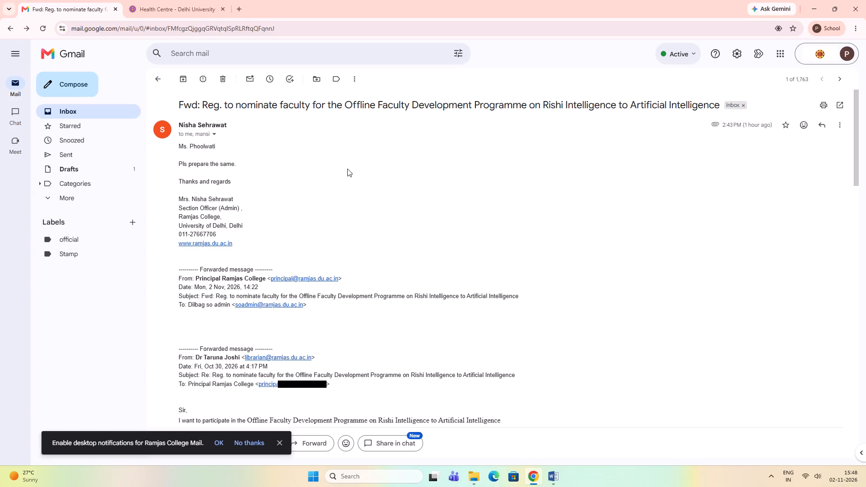
{"action": "scroll", "coordinate": [446, 142], "scroll_direction": "down", "scroll_amount": 4}
{"action": "scroll", "coordinate": [417, 121], "scroll_direction": "up", "scroll_amount": 1}
{"action": "scroll", "coordinate": [412, 196], "scroll_direction": "down", "scroll_amount": 3}
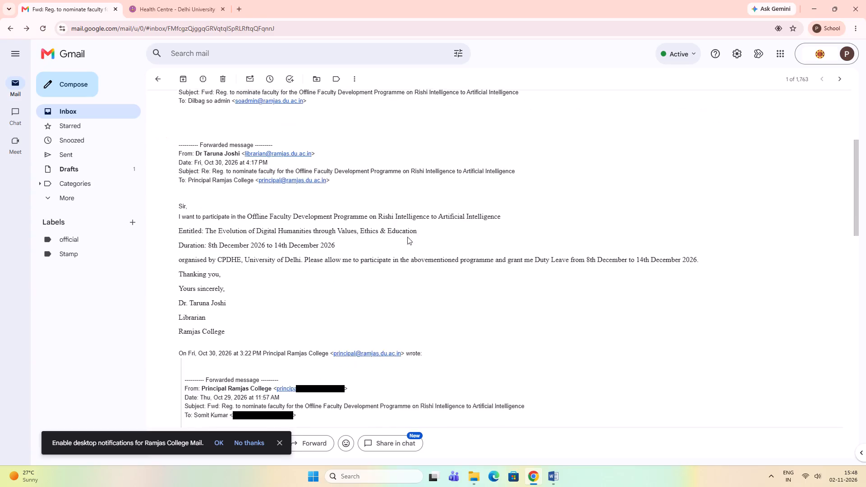
Reopen the forwarded email's PDF attachment to view the scanned duty leave request for the Faculty Development Programme.
{"action": "scroll", "coordinate": [407, 237], "scroll_direction": "down", "scroll_amount": 20}
{"action": "scroll", "coordinate": [407, 237], "scroll_direction": "down", "scroll_amount": 4}
{"action": "left_click", "coordinate": [218, 351]}
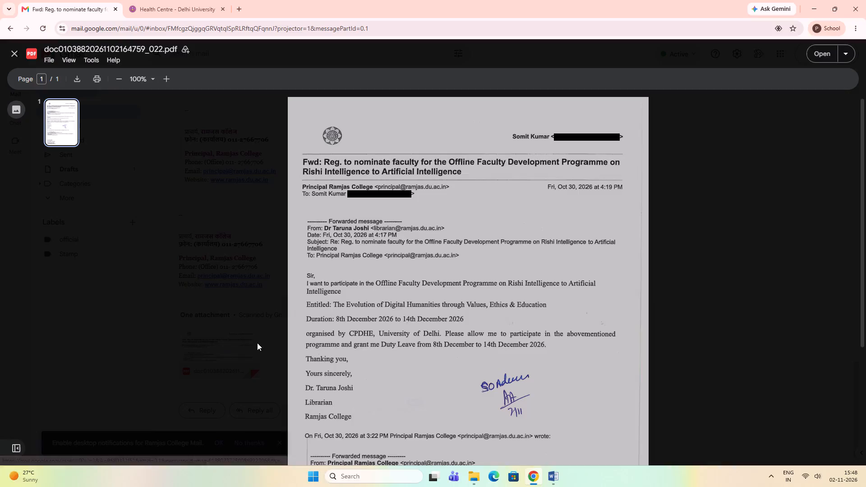
{"action": "scroll", "coordinate": [865, 89], "scroll_direction": "up", "scroll_amount": 2}
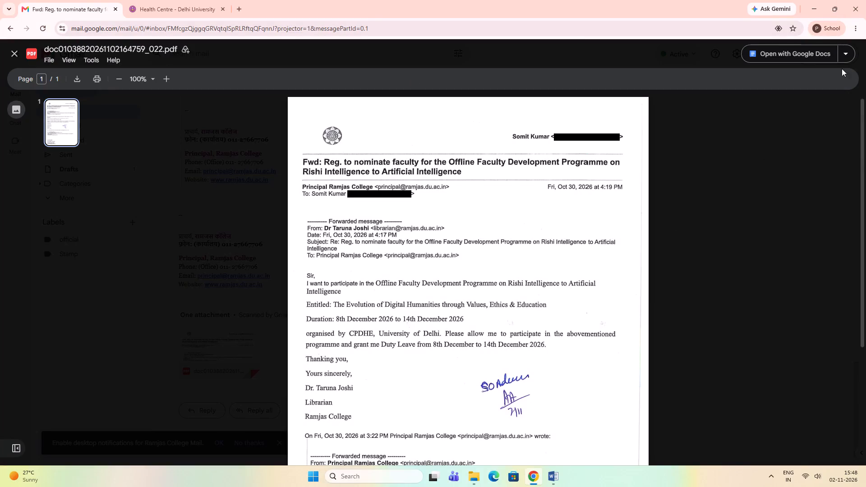
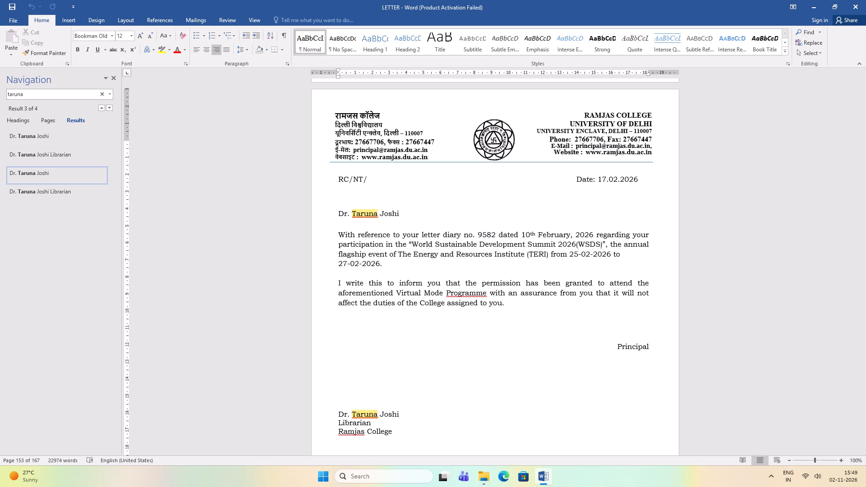
Find the librarian's NEP Orientation & Sensitization Programme permission letter and copy it in full, letterhead included, onto a new page at the document's end.
{"action": "scroll", "coordinate": [620, 368], "scroll_direction": "down", "scroll_amount": 4}
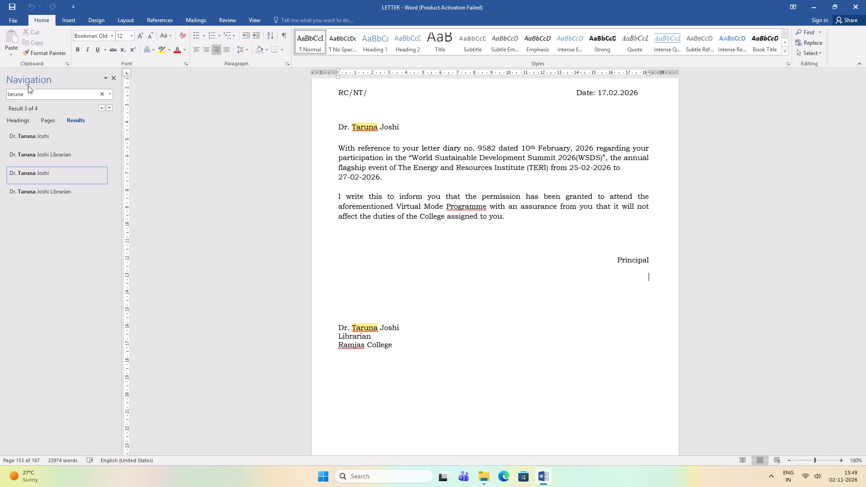
{"action": "left_click", "coordinate": [33, 94]}
{"action": "key", "text": "Return"}
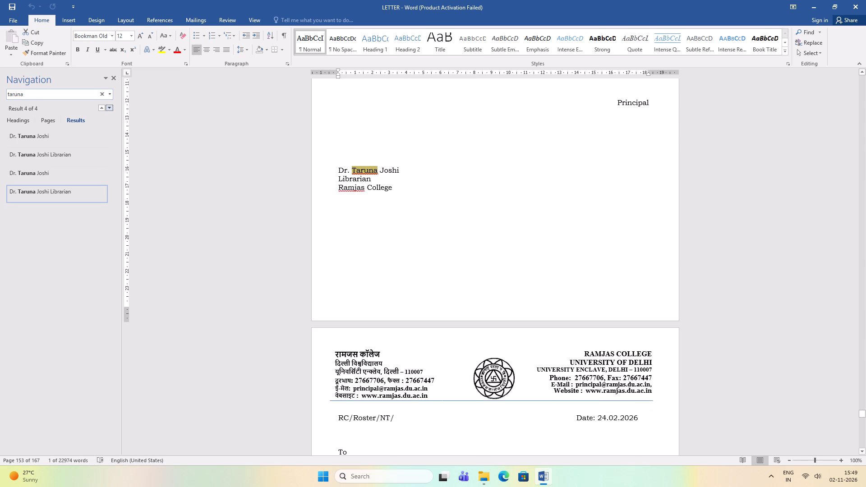
{"action": "key", "text": "Return"}
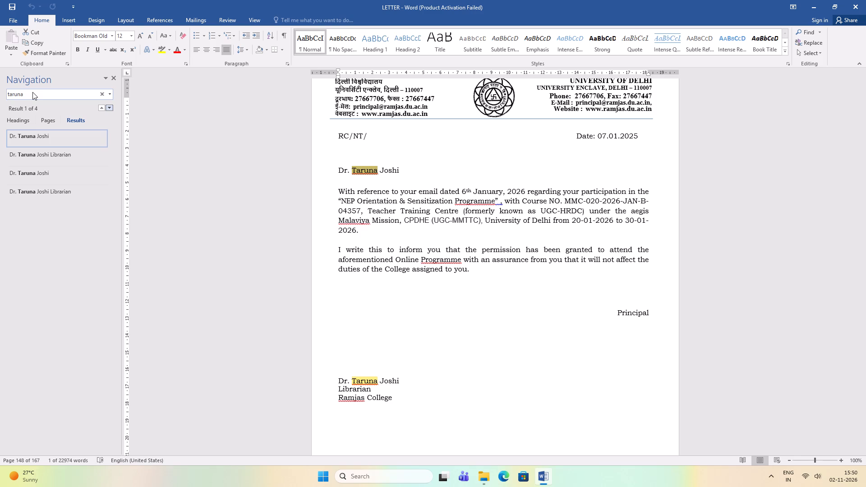
{"action": "scroll", "coordinate": [93, 49], "scroll_direction": "up", "scroll_amount": 8}
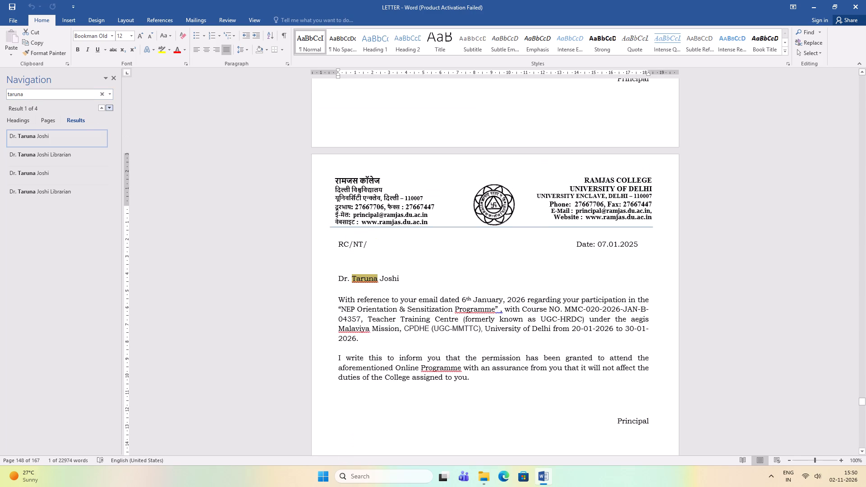
{"action": "scroll", "coordinate": [342, 168], "scroll_direction": "down", "scroll_amount": 4}
{"action": "left_click_drag", "start_coordinate": [336, 93], "coordinate": [338, 94]}
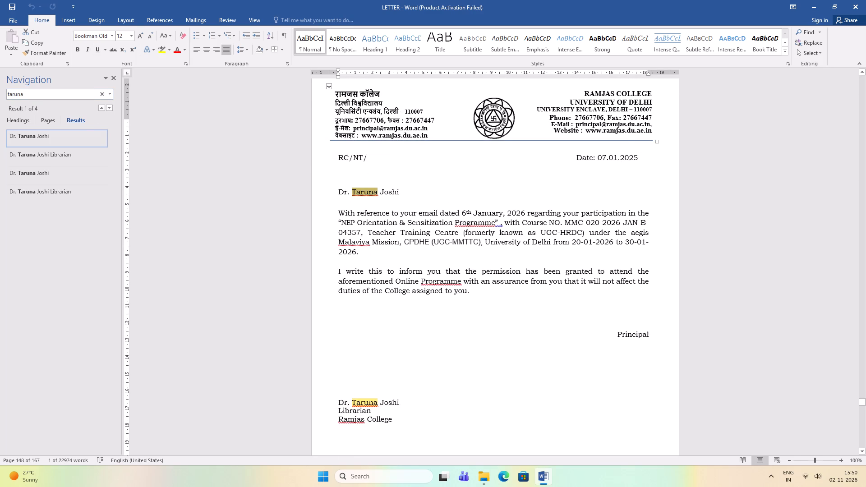
{"action": "left_click_drag", "start_coordinate": [338, 94], "coordinate": [494, 318]}
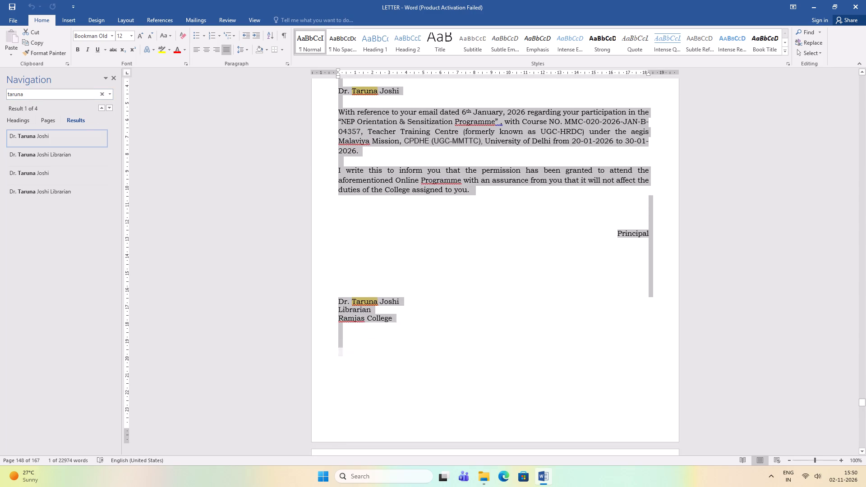
{"action": "left_click_drag", "start_coordinate": [494, 318], "coordinate": [501, 321]}
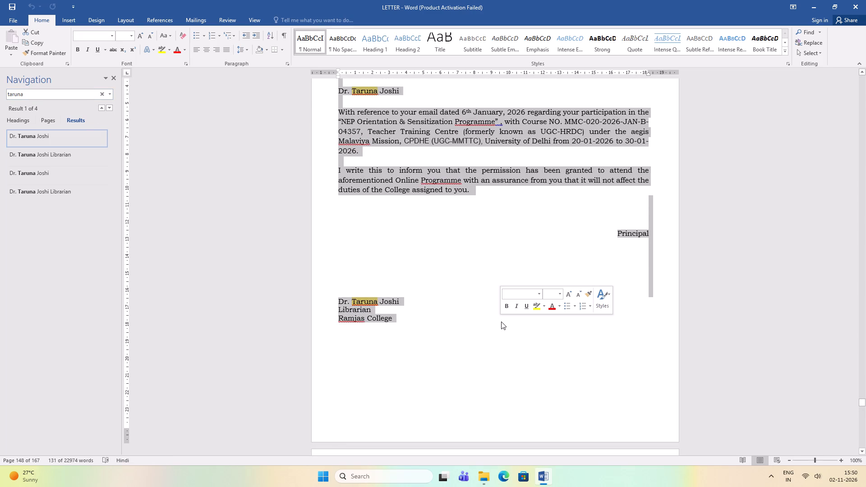
{"action": "key", "text": "ctrl+c"}
{"action": "key", "text": "ctrl+c"}
{"action": "key", "text": "ctrl+End"}
{"action": "key", "text": "ctrl+Return"}
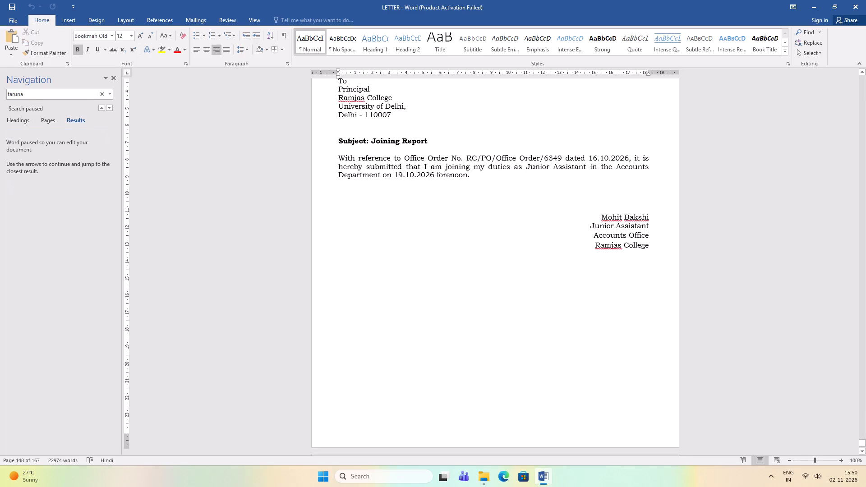
{"action": "key", "text": "ctrl+v"}
Change the date at the top of the copied letter to 02.11.2026.
{"action": "scroll", "coordinate": [537, 338], "scroll_direction": "up", "scroll_amount": 4}
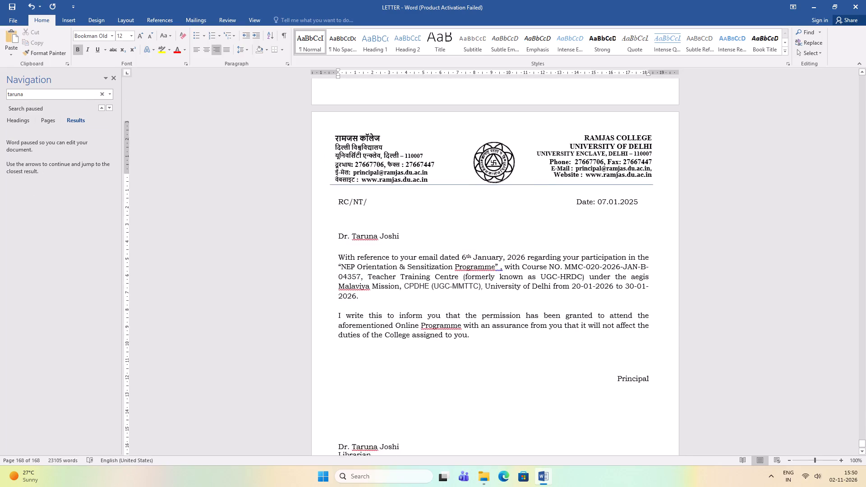
{"action": "scroll", "coordinate": [577, 297], "scroll_direction": "up", "scroll_amount": 15}
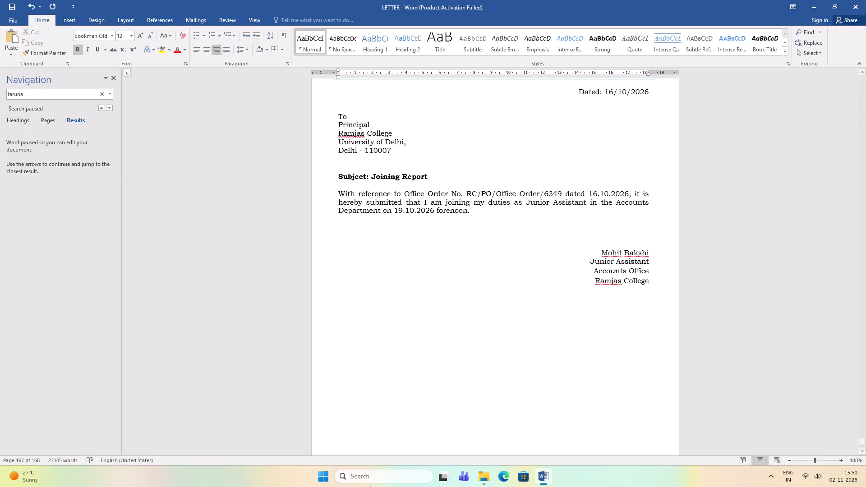
{"action": "scroll", "coordinate": [624, 355], "scroll_direction": "up", "scroll_amount": 3}
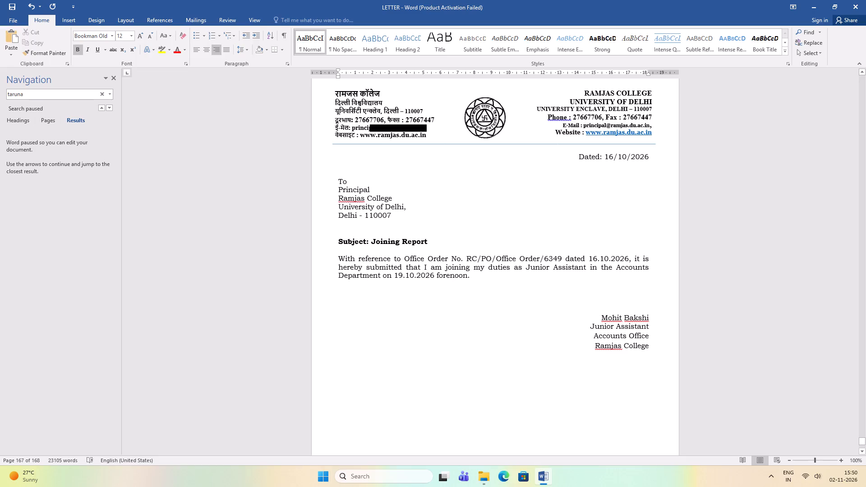
{"action": "scroll", "coordinate": [582, 146], "scroll_direction": "down", "scroll_amount": 4}
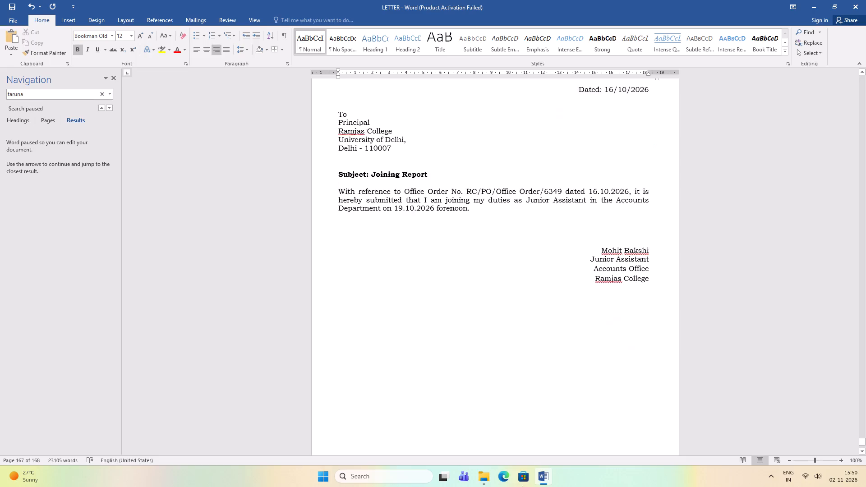
{"action": "scroll", "coordinate": [522, 486], "scroll_direction": "down", "scroll_amount": 14}
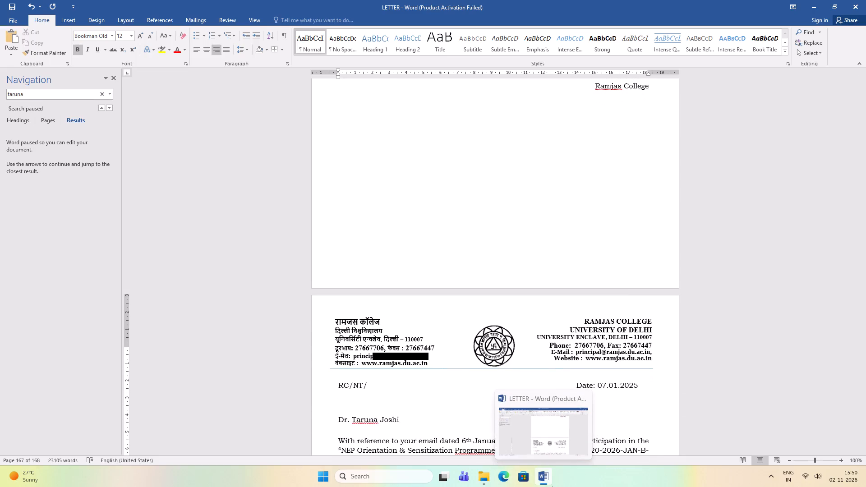
{"action": "scroll", "coordinate": [551, 482], "scroll_direction": "down", "scroll_amount": 14}
{"action": "scroll", "coordinate": [714, 256], "scroll_direction": "up", "scroll_amount": 1}
{"action": "scroll", "coordinate": [652, 220], "scroll_direction": "down", "scroll_amount": 18}
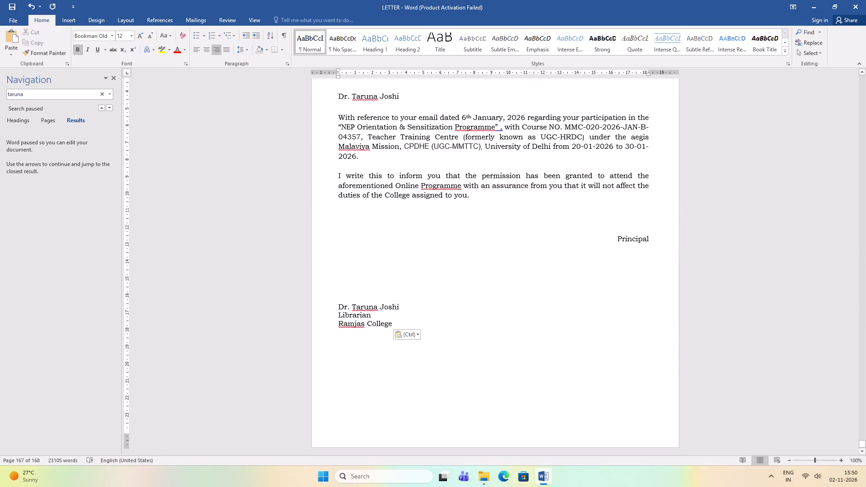
{"action": "scroll", "coordinate": [598, 284], "scroll_direction": "up", "scroll_amount": 7}
{"action": "left_click", "coordinate": [606, 215]}
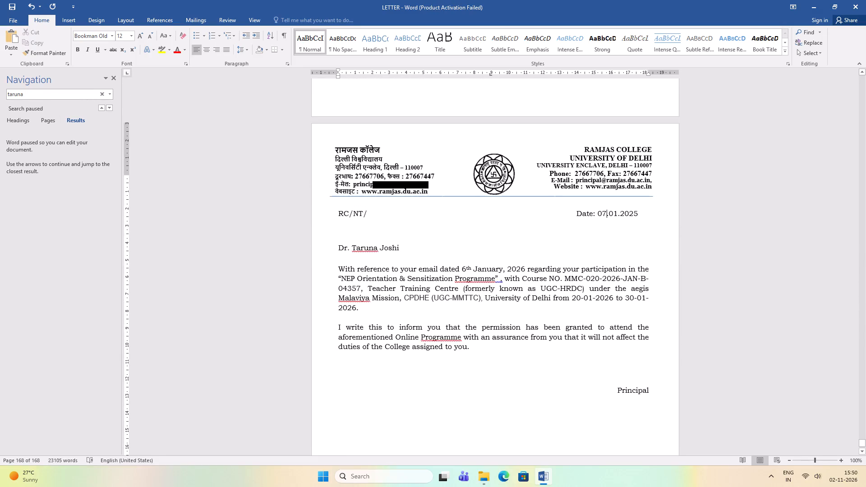
{"action": "key", "text": "BackSpace"}
{"action": "key", "text": "BackSpace"}
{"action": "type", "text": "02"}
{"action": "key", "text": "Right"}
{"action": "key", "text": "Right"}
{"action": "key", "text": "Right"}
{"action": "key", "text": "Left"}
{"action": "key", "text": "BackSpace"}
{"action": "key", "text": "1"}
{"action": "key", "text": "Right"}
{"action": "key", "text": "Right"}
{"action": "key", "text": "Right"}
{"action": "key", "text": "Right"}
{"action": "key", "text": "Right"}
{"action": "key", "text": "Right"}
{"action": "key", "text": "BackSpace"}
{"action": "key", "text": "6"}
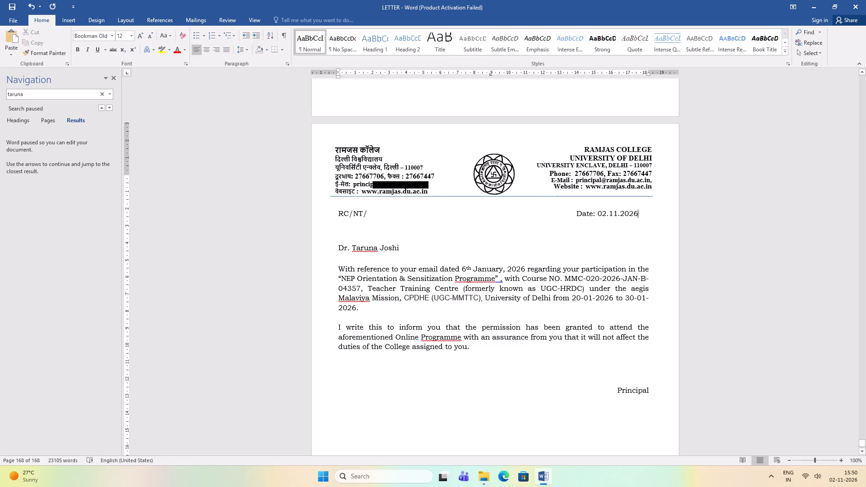
Change the day of the referenced email date in the opening sentence to 02nd, with the suffix in superscript.
{"action": "left_click", "coordinate": [465, 269]}
{"action": "key", "text": "BackSpace"}
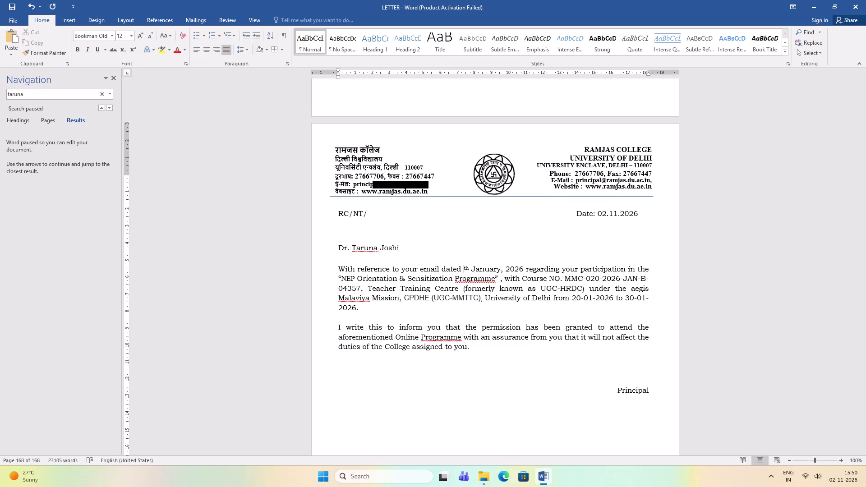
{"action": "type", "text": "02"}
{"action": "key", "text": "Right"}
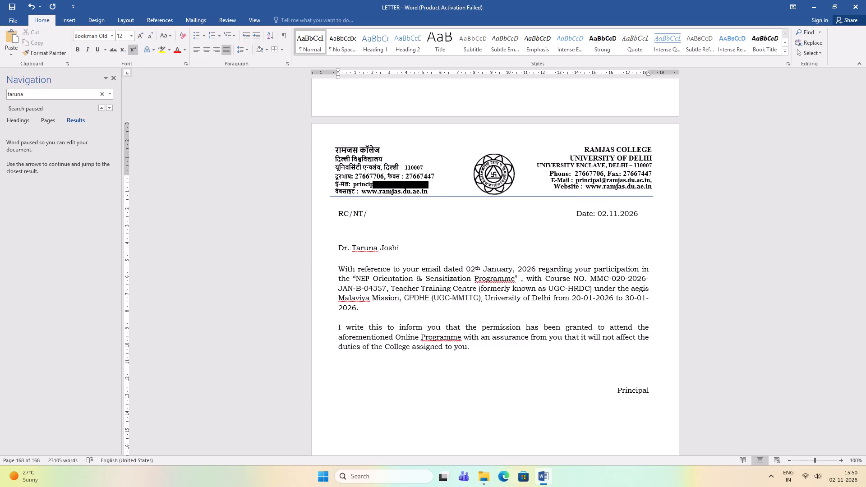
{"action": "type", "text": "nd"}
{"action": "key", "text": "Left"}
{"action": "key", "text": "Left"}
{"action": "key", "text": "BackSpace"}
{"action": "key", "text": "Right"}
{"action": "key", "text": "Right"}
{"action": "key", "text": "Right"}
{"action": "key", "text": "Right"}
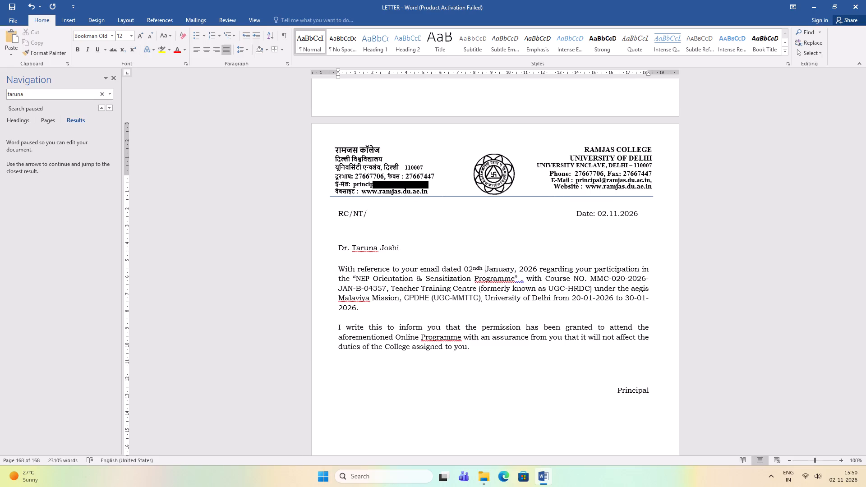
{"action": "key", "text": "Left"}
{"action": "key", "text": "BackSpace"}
Replace the month in the referenced email date with November.
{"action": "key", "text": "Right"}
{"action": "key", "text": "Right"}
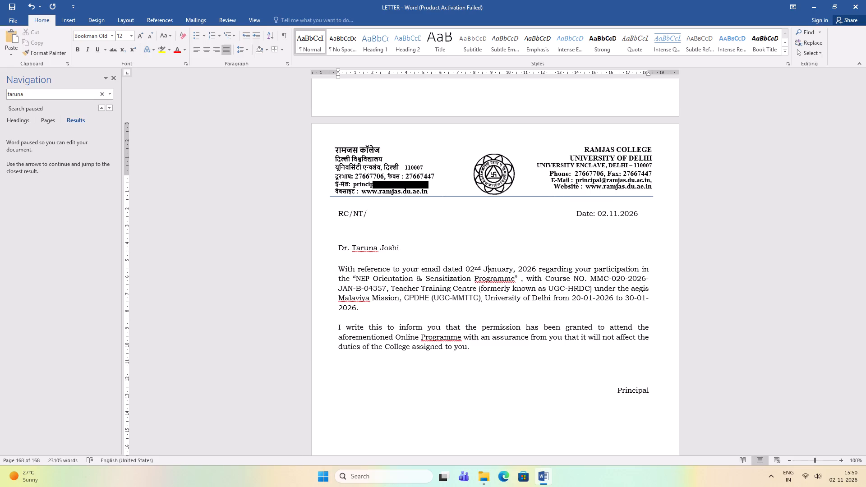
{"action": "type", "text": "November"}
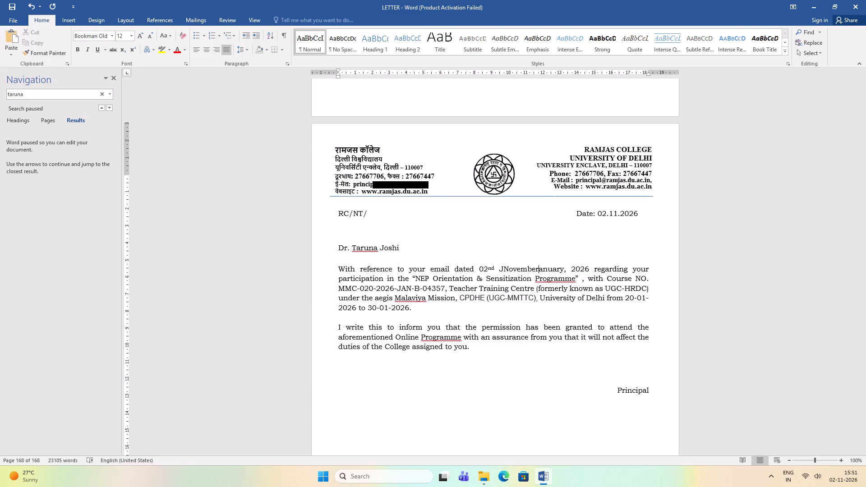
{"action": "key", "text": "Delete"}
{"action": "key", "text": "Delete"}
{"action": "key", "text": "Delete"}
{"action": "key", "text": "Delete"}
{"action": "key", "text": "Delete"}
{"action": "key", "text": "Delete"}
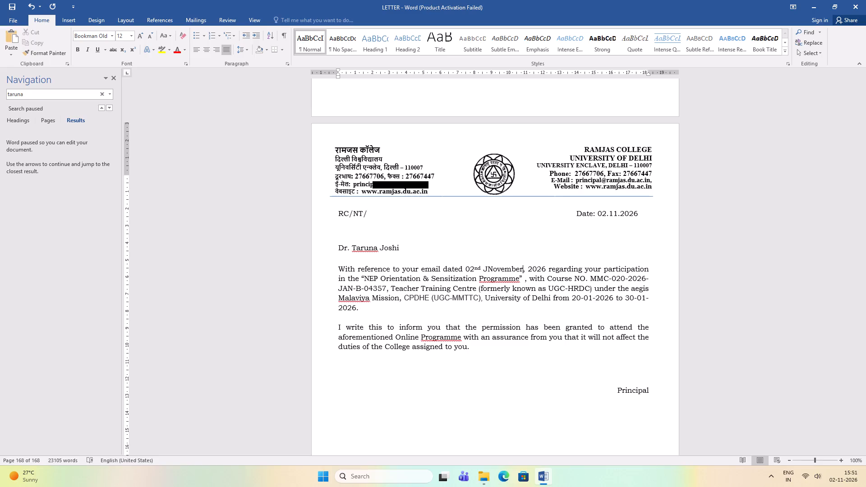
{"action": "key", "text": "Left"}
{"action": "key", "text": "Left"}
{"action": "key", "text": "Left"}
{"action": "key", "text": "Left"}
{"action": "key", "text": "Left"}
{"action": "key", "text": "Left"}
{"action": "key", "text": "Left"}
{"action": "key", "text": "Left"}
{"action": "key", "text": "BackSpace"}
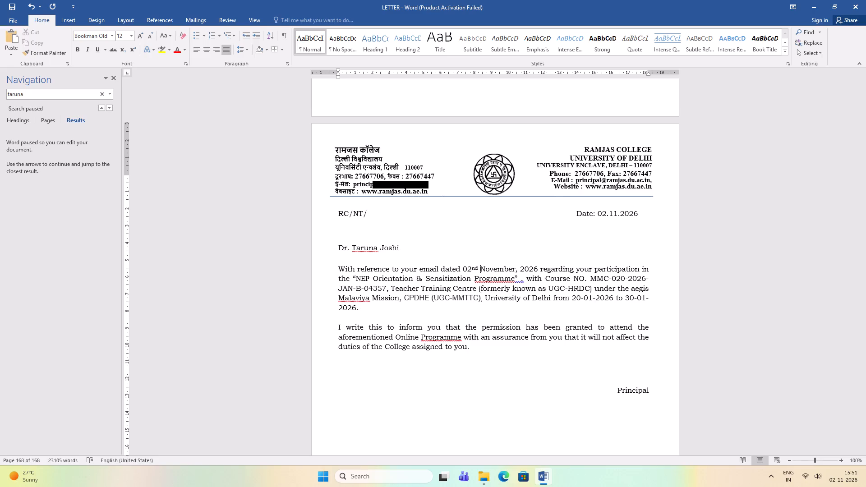
Move the insertion point along the opening sentence to the participation wording before the programme details.
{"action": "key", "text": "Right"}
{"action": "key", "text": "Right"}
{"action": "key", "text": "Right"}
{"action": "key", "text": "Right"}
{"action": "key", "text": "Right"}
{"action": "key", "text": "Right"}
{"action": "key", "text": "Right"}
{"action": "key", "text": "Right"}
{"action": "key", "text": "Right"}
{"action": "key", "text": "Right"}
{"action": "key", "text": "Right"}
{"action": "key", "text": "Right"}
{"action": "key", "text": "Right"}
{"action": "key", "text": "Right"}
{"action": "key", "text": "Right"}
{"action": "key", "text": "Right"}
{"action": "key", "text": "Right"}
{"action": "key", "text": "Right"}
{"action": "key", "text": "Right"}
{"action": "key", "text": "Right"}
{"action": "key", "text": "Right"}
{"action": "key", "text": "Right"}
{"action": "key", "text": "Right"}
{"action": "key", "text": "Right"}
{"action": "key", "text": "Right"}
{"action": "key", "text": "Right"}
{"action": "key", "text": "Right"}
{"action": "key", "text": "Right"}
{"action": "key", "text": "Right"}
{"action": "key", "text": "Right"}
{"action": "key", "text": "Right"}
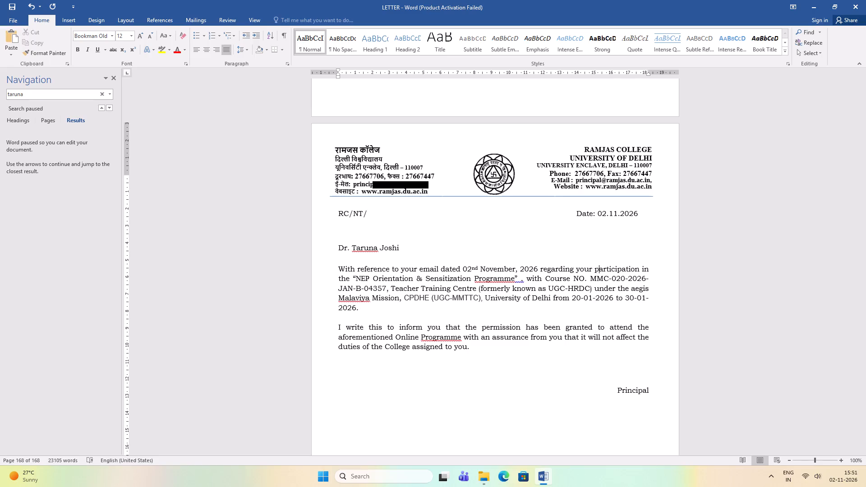
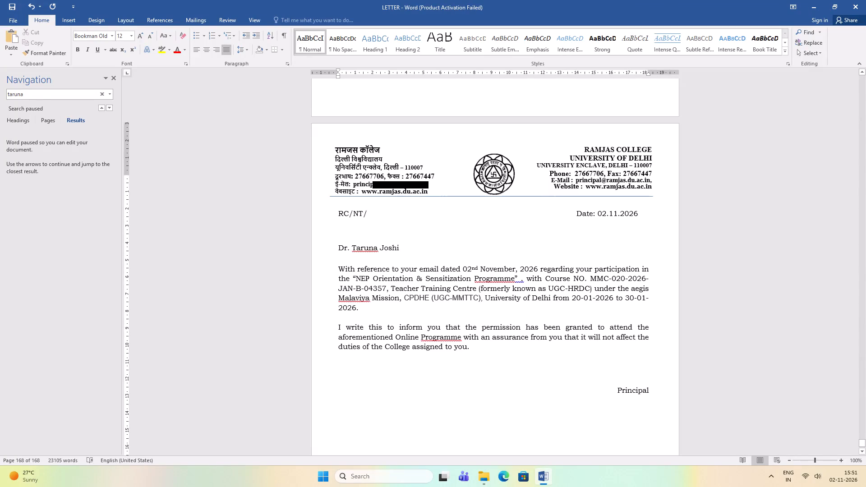
Place the text cursor before "the" ahead of the "NEP Orientation & Sensitization Programme" title in the letter's first body paragraph.
{"action": "left_click", "coordinate": [339, 278]}
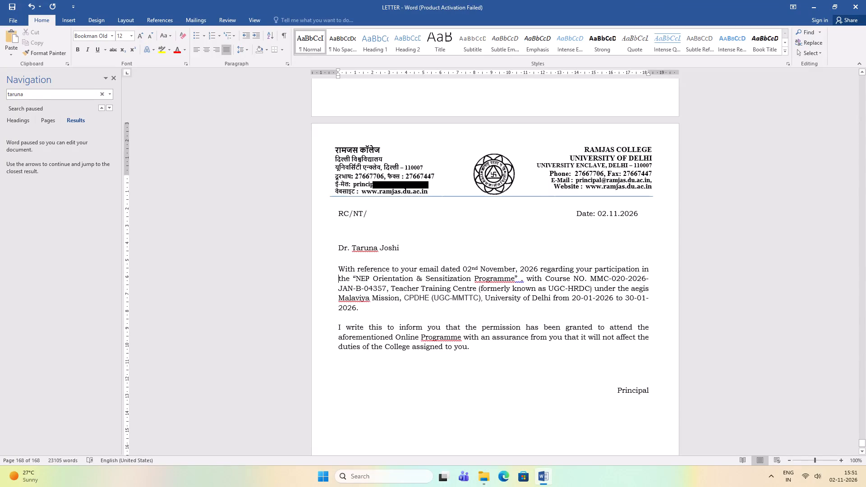
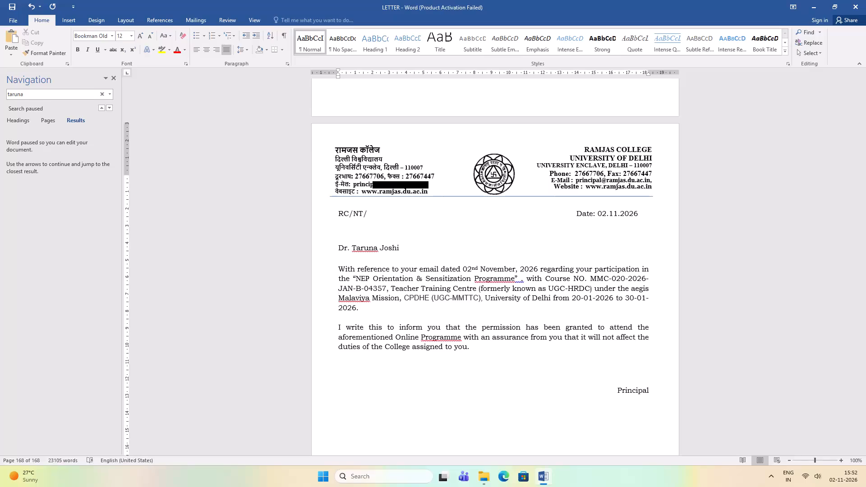
Insert the word "offline" before the quoted "NEP Orientation & Sensitization Programme" title in the first body paragraph.
{"action": "key", "text": "Up"}
{"action": "key", "text": "Up"}
{"action": "key", "text": "Right"}
{"action": "key", "text": "Right"}
{"action": "key", "text": "Right"}
{"action": "key", "text": "Right"}
{"action": "key", "text": "shift+o"}
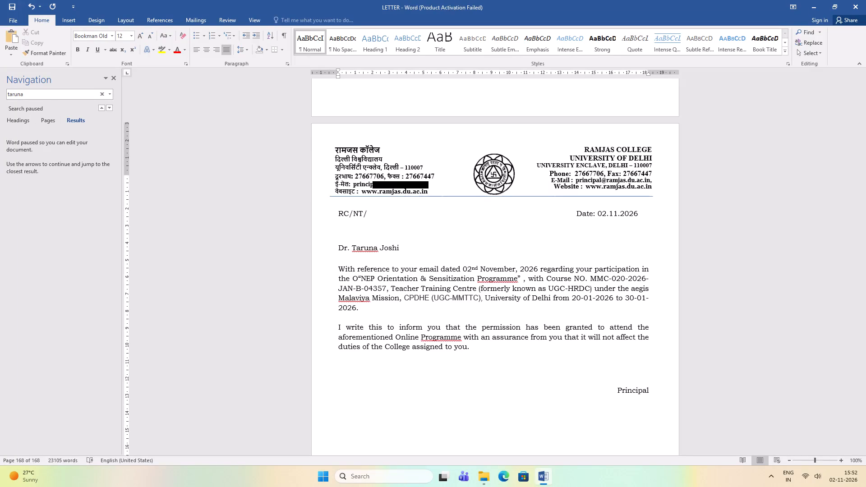
{"action": "key", "text": "BackSpace"}
{"action": "type", "text": "offline"}
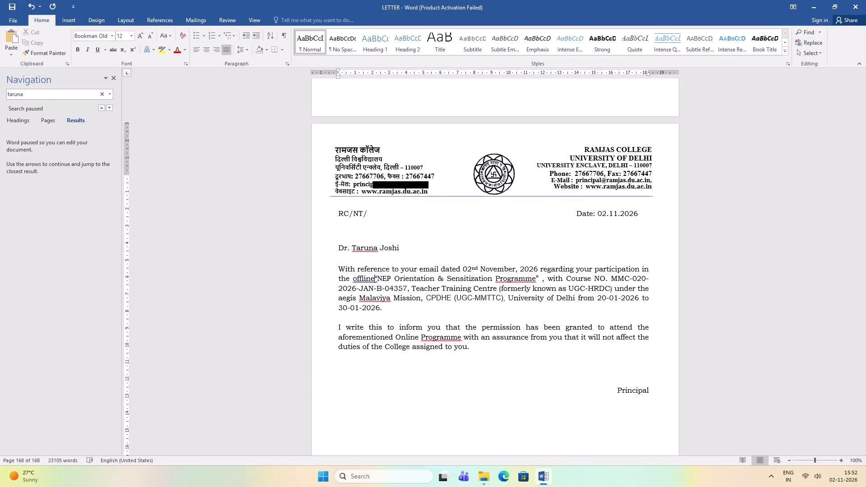
{"action": "key", "text": "BackSpace"}
{"action": "key", "text": "e"}
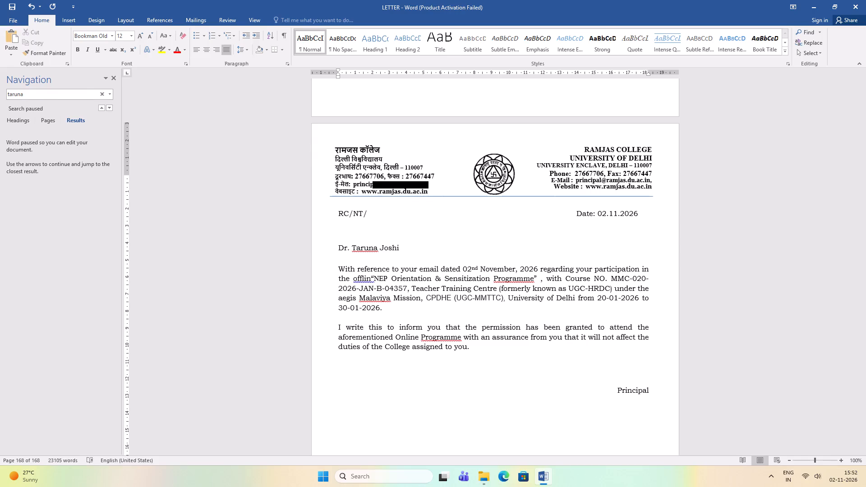
{"action": "key", "text": "space"}
{"action": "type", "text": "Fa"}
{"action": "key", "text": "BackSpace"}
{"action": "key", "text": "BackSpace"}
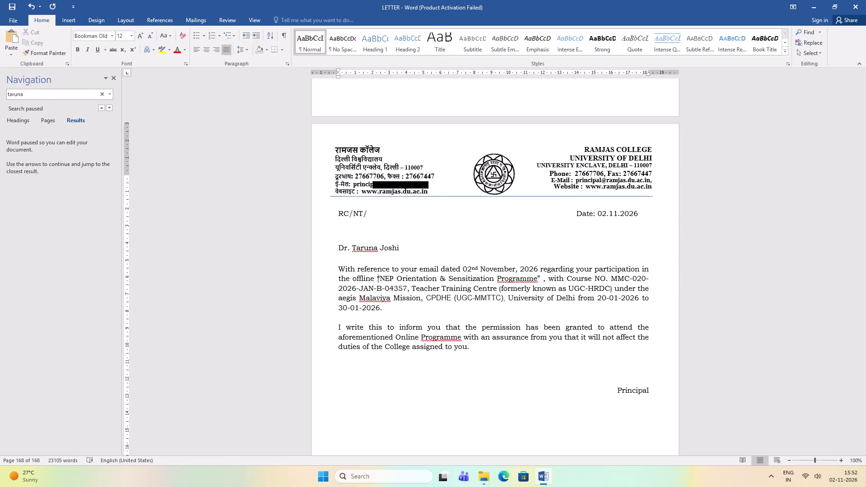
{"action": "key", "text": "BackSpace"}
Capitalise the first letter of the inserted word so it reads "Offline".
{"action": "key", "text": "Left"}
{"action": "key", "text": "Left"}
{"action": "key", "text": "Left"}
{"action": "key", "text": "Left"}
{"action": "key", "text": "Left"}
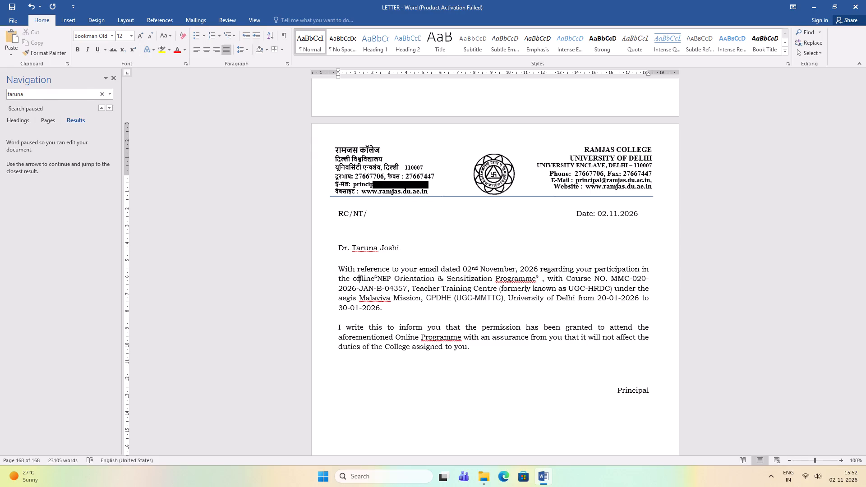
{"action": "key", "text": "Left"}
{"action": "key", "text": "BackSpace"}
{"action": "key", "text": "shift+o"}
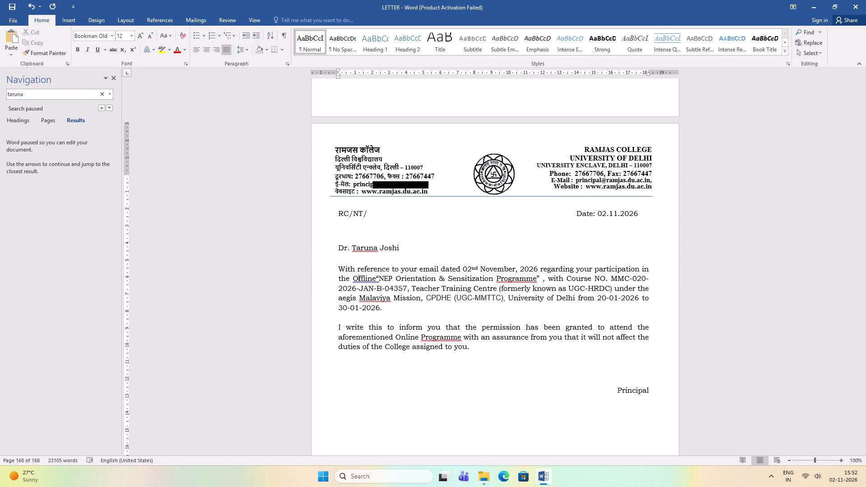
Add "Faculty Development Programme" after "Offline", spaced from the quoted title that follows.
{"action": "key", "text": "Right"}
{"action": "key", "text": "Right"}
{"action": "key", "text": "Right"}
{"action": "key", "text": "Right"}
{"action": "key", "text": "Right"}
{"action": "key", "text": "Right"}
{"action": "key", "text": "Right"}
{"action": "key", "text": "Left"}
{"action": "key", "text": "space"}
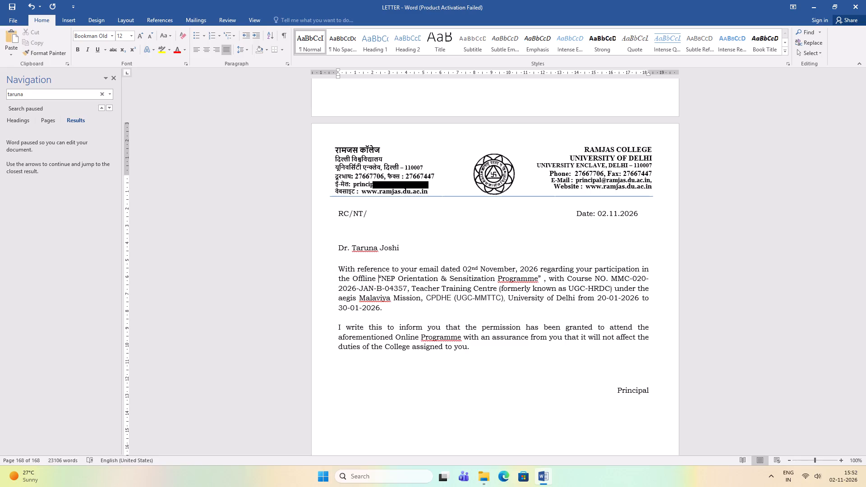
{"action": "type", "text": "Faculty Development"}
{"action": "key", "text": "space"}
{"action": "type", "text": "Programme"}
{"action": "key", "text": "space"}
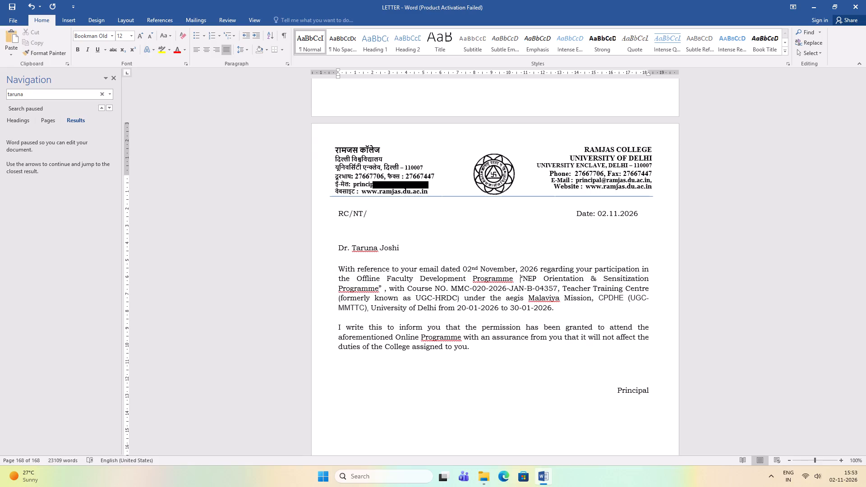
Continue the sentence with "on Rishi Intelligence to Artificial Intelligence" before the old quoted title.
{"action": "type", "text": "on Rishi Intelli"}
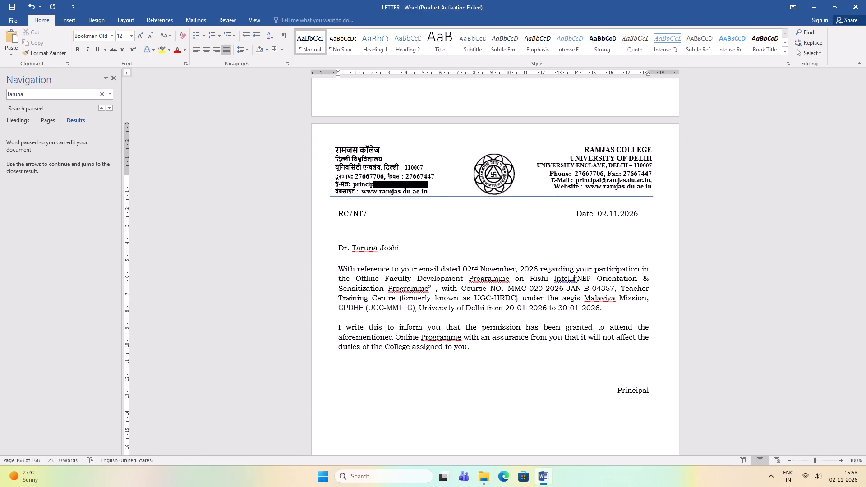
{"action": "type", "text": "gence to Artificial"}
{"action": "key", "text": "space"}
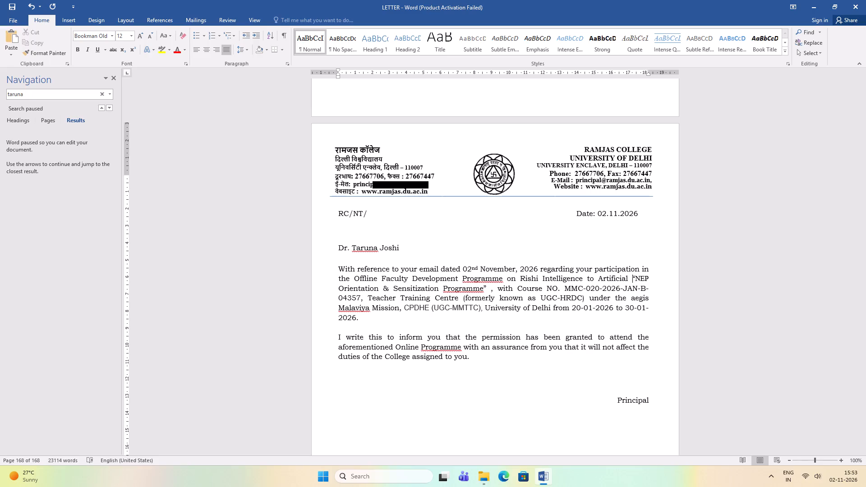
{"action": "type", "text": "Intelligence"}
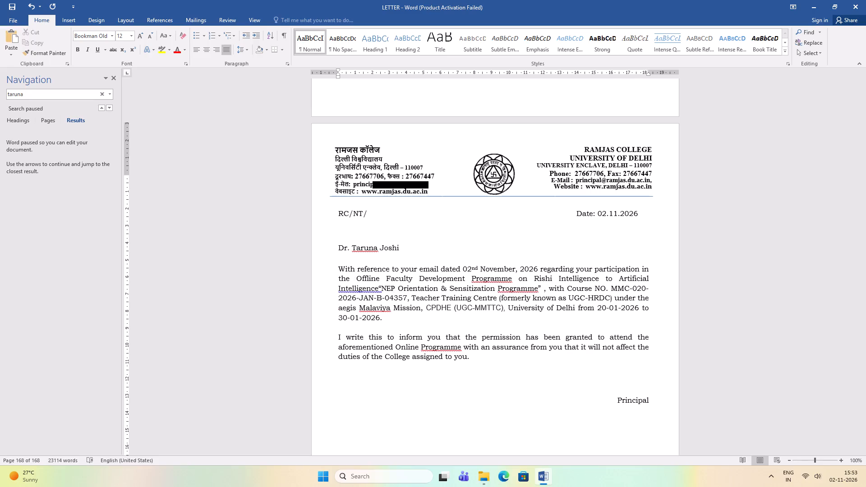
{"action": "key", "text": "space"}
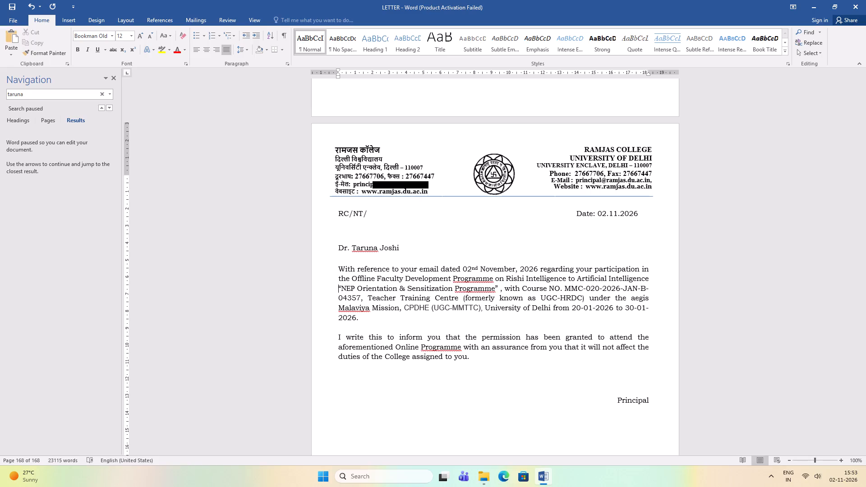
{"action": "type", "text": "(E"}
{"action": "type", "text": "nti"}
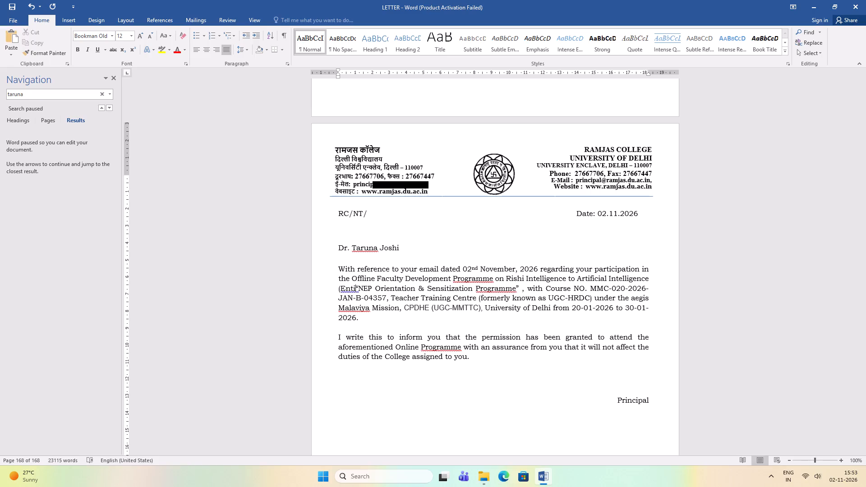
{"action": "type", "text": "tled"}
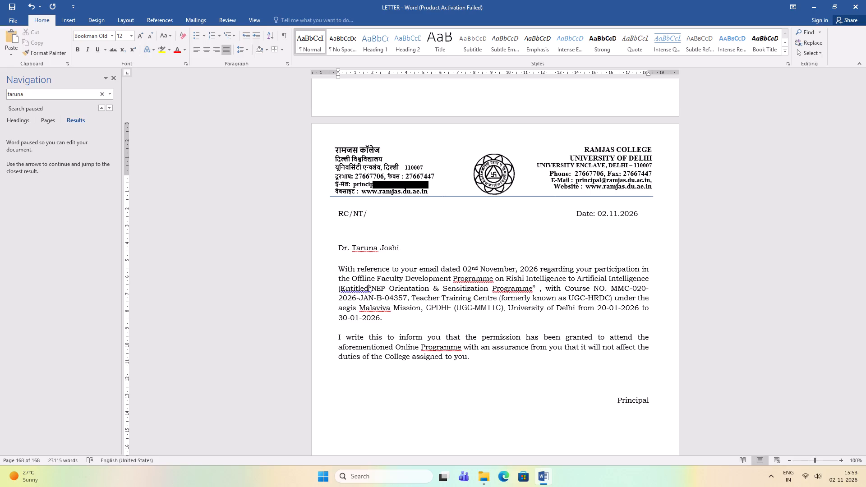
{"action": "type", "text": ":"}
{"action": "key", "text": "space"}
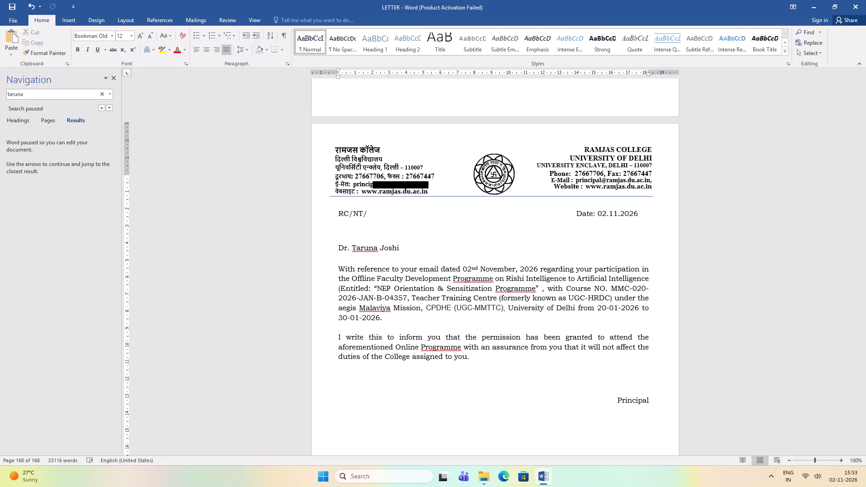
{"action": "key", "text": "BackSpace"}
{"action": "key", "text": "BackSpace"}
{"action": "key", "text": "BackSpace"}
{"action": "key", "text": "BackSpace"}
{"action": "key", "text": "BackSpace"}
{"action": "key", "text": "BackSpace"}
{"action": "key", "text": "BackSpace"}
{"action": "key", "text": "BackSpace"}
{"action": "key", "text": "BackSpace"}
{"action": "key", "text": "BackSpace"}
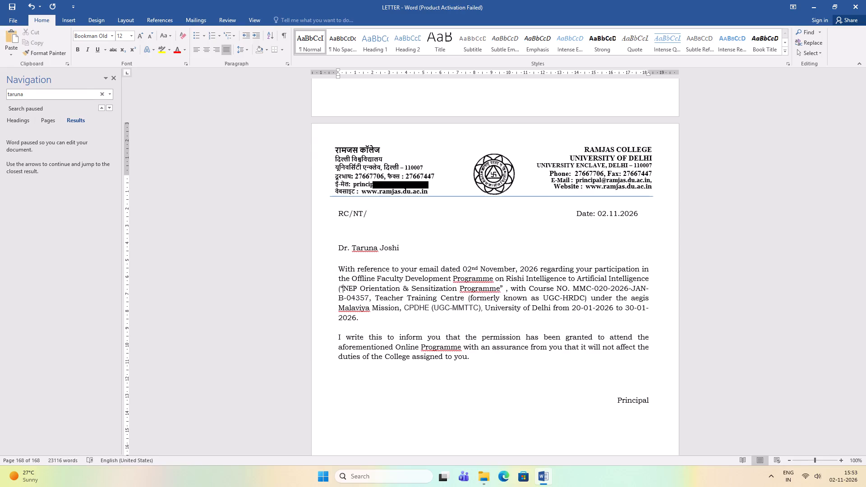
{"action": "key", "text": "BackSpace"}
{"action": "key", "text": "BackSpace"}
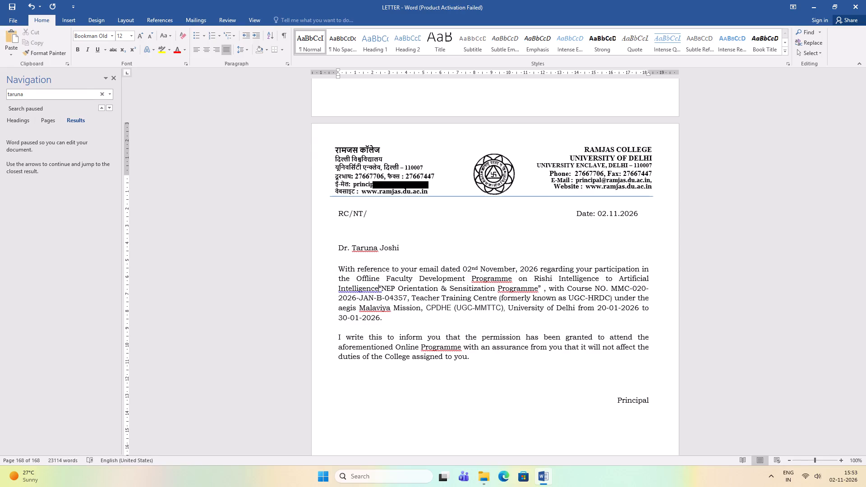
After "Artificial Intelligence", open a double quotation mark and enter "Entitled: The Evolution of Digital Humanitie4s".
{"action": "key", "text": "space"}
{"action": "key", "text": "shift+quotedbl"}
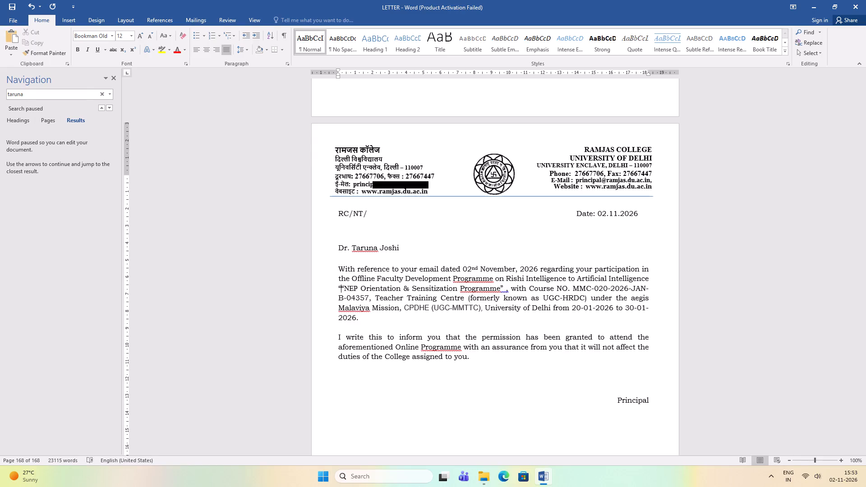
{"action": "type", "text": "Entitled"}
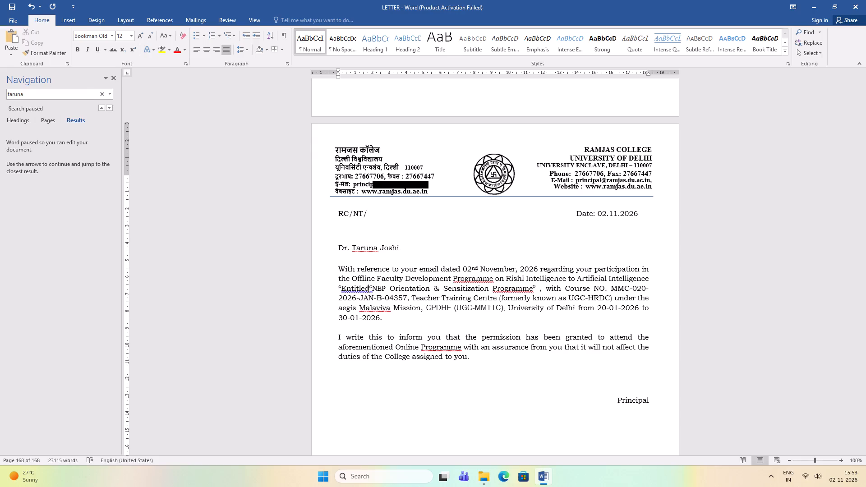
{"action": "key", "text": "space"}
{"action": "key", "text": "BackSpace"}
{"action": "type", "text": ": The Evolution"}
{"action": "key", "text": "space"}
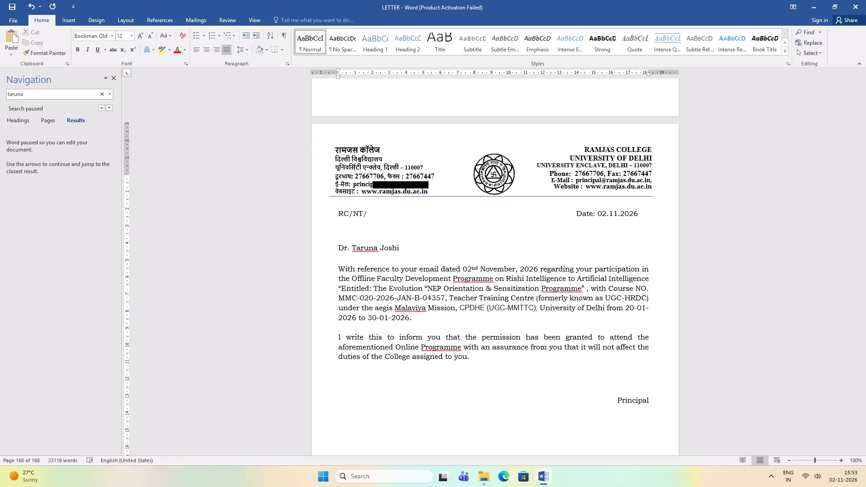
{"action": "type", "text": "of Digital Humanitie4s t"}
{"action": "key", "text": "BackSpace"}
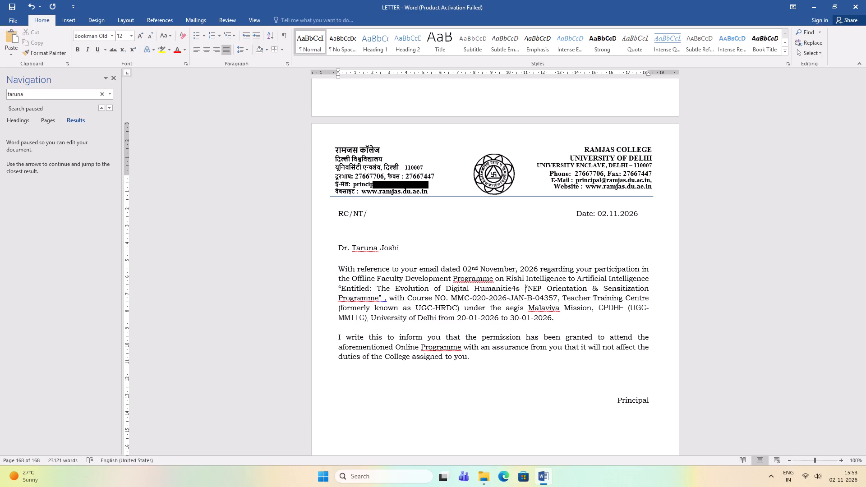
Complete the new programme title with "through Values, Ethics & Education" and a closing double quotation mark.
{"action": "type", "text": "through va"}
{"action": "key", "text": "BackSpace"}
{"action": "key", "text": "BackSpace"}
{"action": "type", "text": "Val"}
{"action": "type", "text": "ue"}
{"action": "key", "text": "space"}
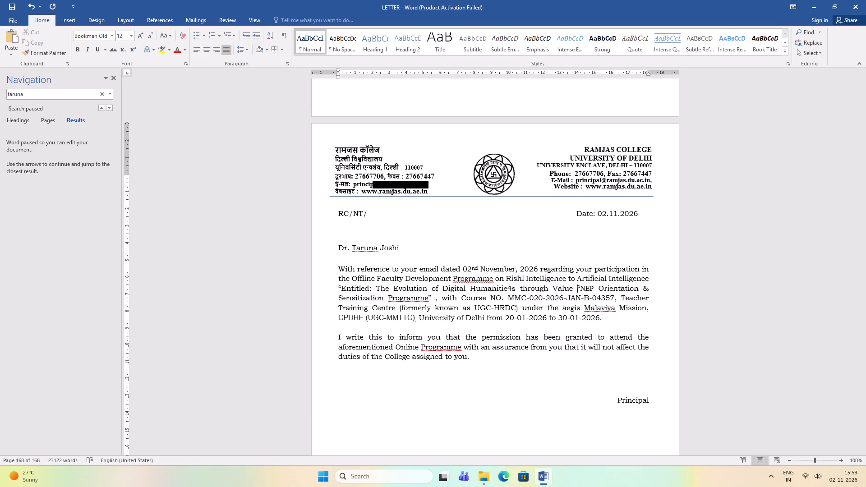
{"action": "key", "text": "BackSpace"}
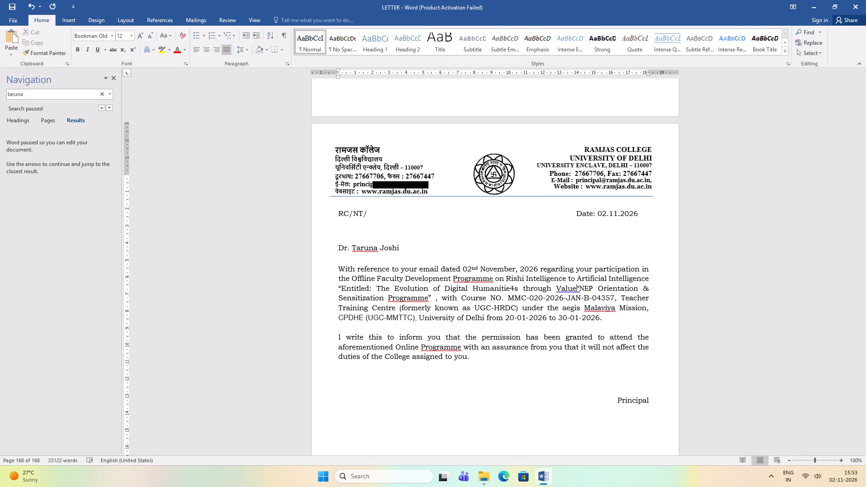
{"action": "type", "text": "s,"}
{"action": "key", "text": "space"}
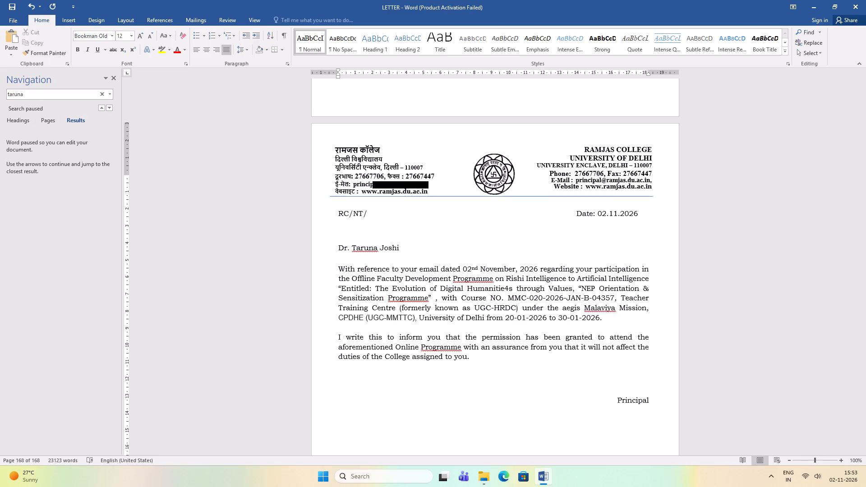
{"action": "type", "text": "Ethi"}
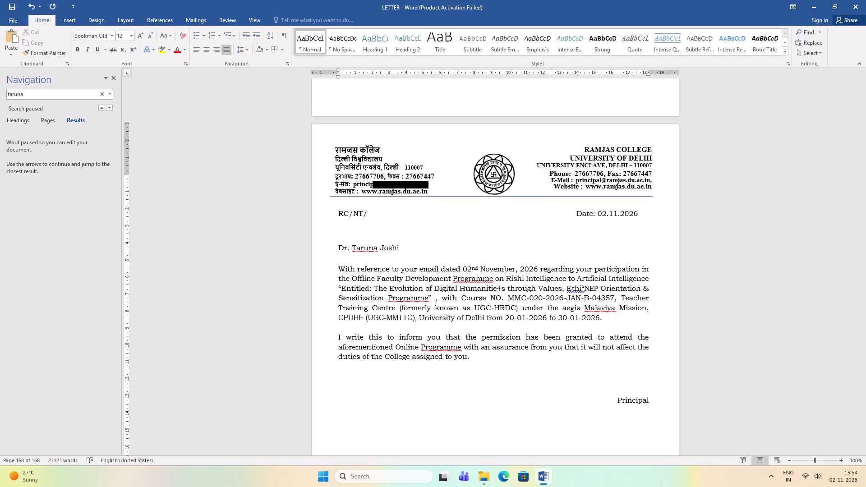
{"action": "type", "text": "cs"}
{"action": "key", "text": "space"}
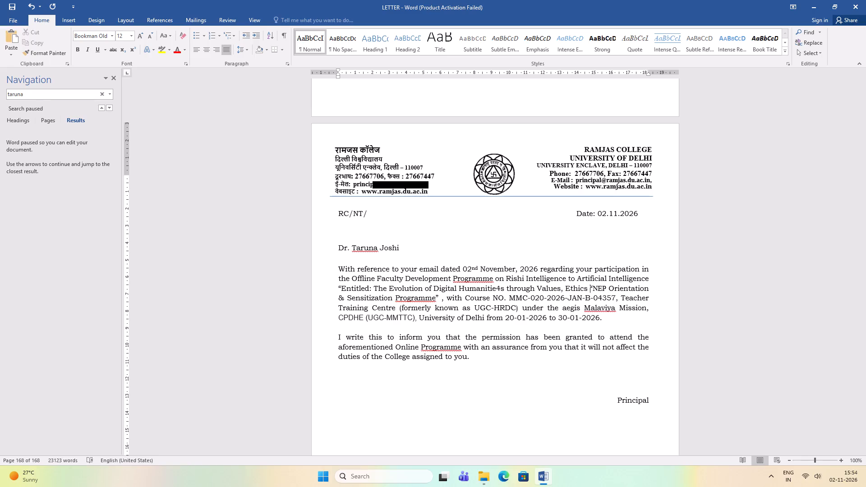
{"action": "type", "text": "& Education"}
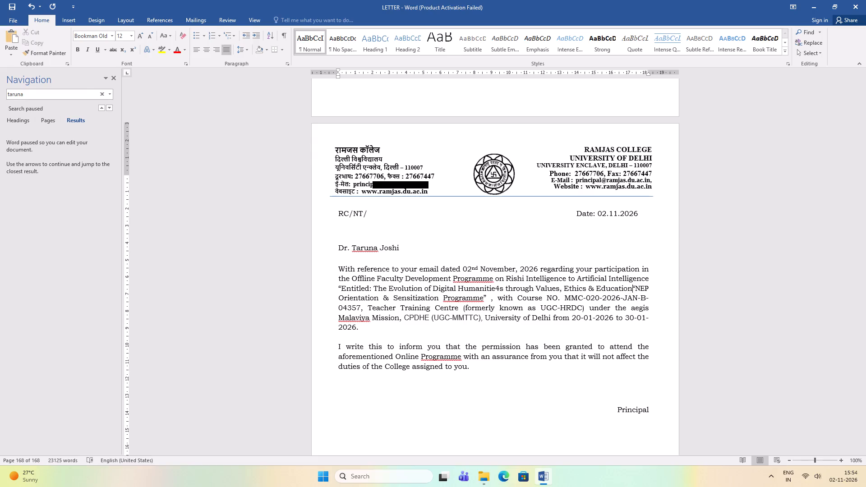
{"action": "key", "text": "shift+quotedbl"}
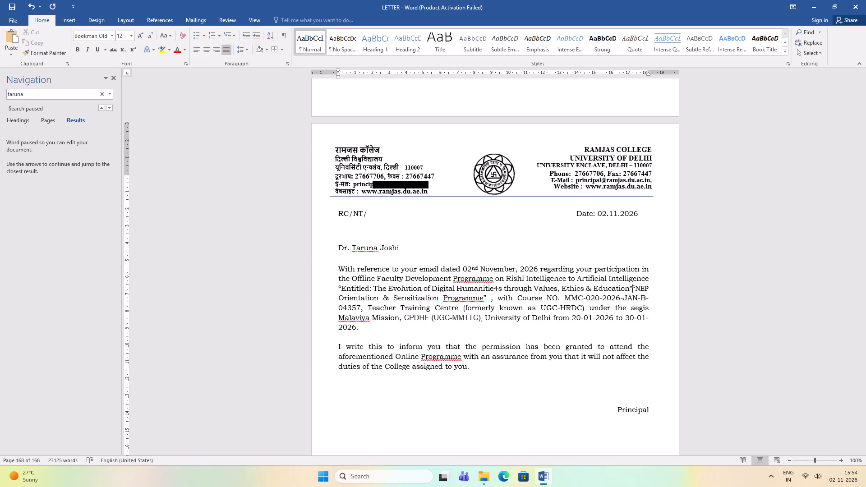
{"action": "key", "text": "space"}
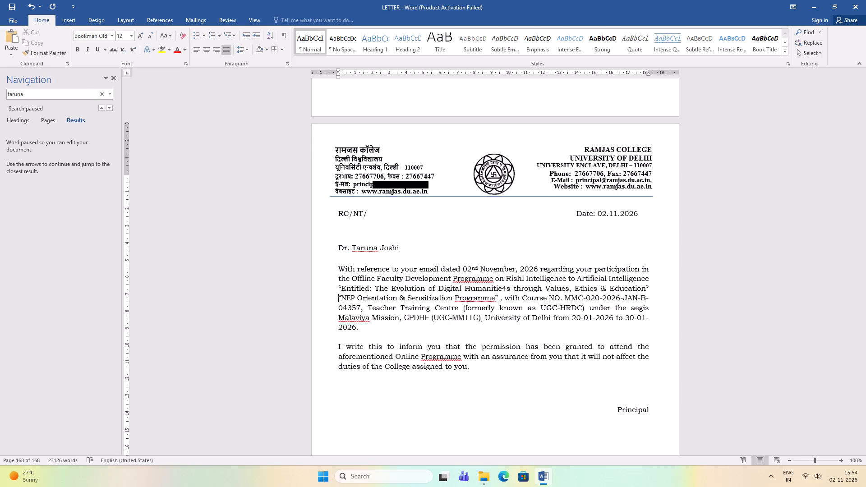
Delete the old "NEP Orientation & Sensitization Programme" title and the following "with Course NO." wording, up to the course code.
{"action": "key", "text": "Delete"}
{"action": "key", "text": "Delete"}
{"action": "key", "text": "Delete"}
{"action": "key", "text": "Delete"}
{"action": "key", "text": "Delete"}
{"action": "key", "text": "Delete"}
{"action": "key", "text": "Delete"}
{"action": "key", "text": "Delete"}
{"action": "key", "text": "Delete"}
{"action": "key", "text": "Delete"}
{"action": "key", "text": "Delete"}
{"action": "key", "text": "Delete"}
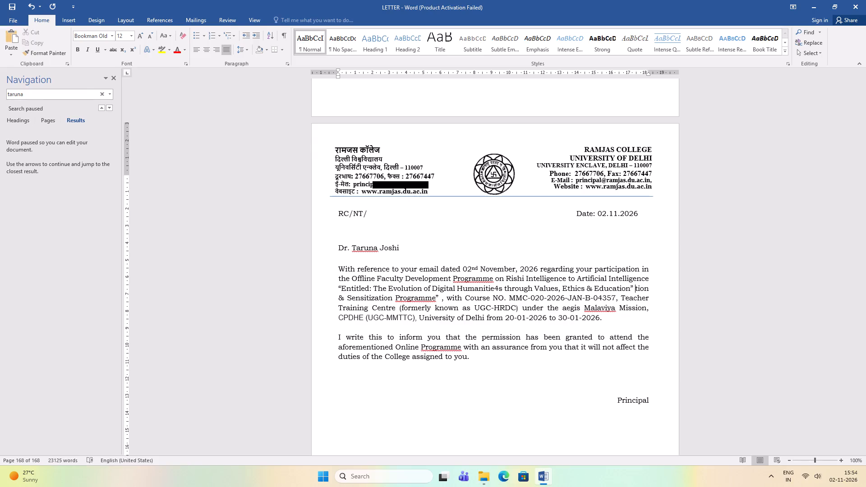
{"action": "key", "text": "Delete"}
{"action": "key", "text": "Delete"}
{"action": "key", "text": "Delete"}
{"action": "key", "text": "Delete"}
{"action": "key", "text": "Delete"}
{"action": "key", "text": "Delete"}
{"action": "key", "text": "Delete"}
{"action": "key", "text": "Delete"}
{"action": "key", "text": "Delete"}
{"action": "key", "text": "Delete"}
{"action": "key", "text": "Delete"}
{"action": "key", "text": "Delete"}
{"action": "key", "text": "Delete"}
{"action": "key", "text": "Delete"}
{"action": "key", "text": "Delete"}
{"action": "key", "text": "Delete"}
{"action": "key", "text": "Delete"}
{"action": "key", "text": "Delete"}
{"action": "key", "text": "Delete"}
{"action": "key", "text": "Delete"}
{"action": "key", "text": "Delete"}
{"action": "key", "text": "Delete"}
{"action": "key", "text": "Delete"}
{"action": "key", "text": "Delete"}
{"action": "key", "text": "Delete"}
{"action": "key", "text": "Delete"}
{"action": "key", "text": "Delete"}
{"action": "key", "text": "Delete"}
{"action": "key", "text": "Delete"}
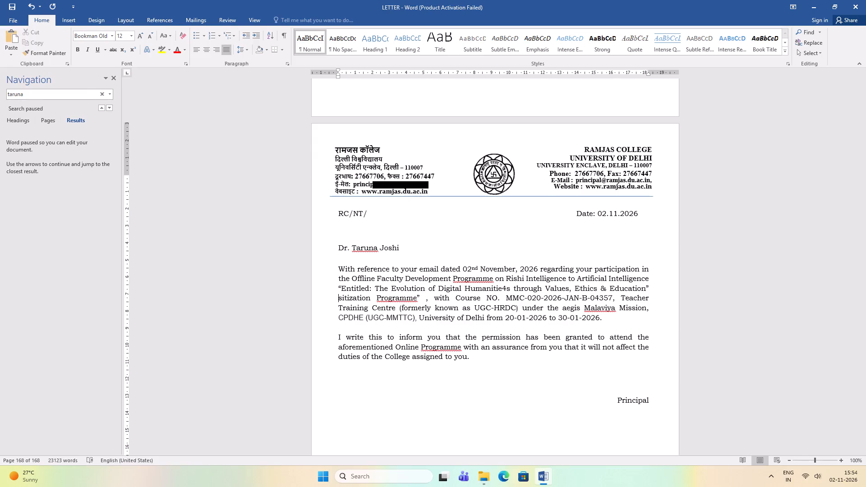
{"action": "key", "text": "Delete"}
{"action": "key", "text": "Delete"}
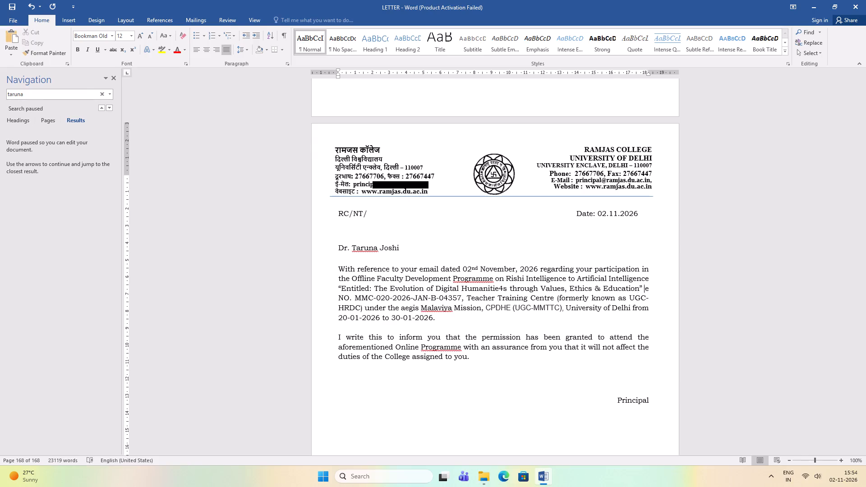
{"action": "key", "text": "Delete"}
{"action": "key", "text": "Delete"}
{"action": "key", "text": "Delete"}
{"action": "key", "text": "Delete"}
{"action": "key", "text": "Delete"}
{"action": "key", "text": "Delete"}
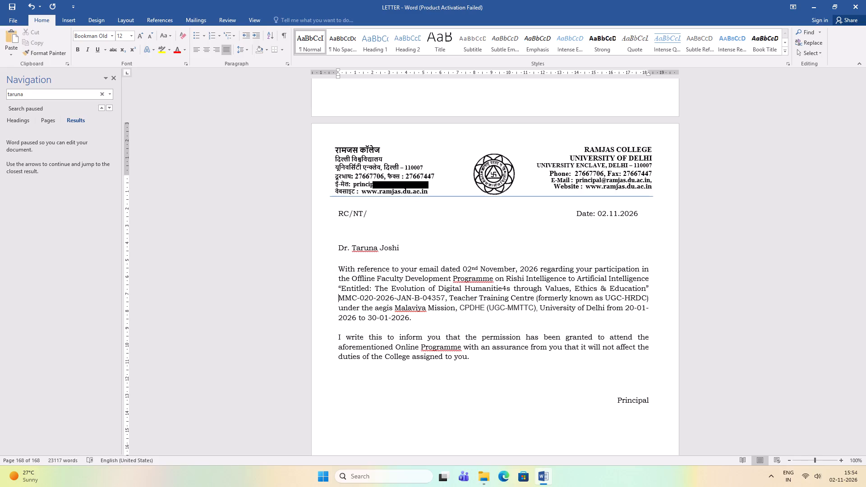
Delete the old course code and its comma after the new programme title.
{"action": "key", "text": "Delete"}
{"action": "key", "text": "Delete"}
{"action": "key", "text": "Delete"}
{"action": "key", "text": "Delete"}
{"action": "key", "text": "Delete"}
{"action": "key", "text": "Delete"}
{"action": "key", "text": "Delete"}
{"action": "key", "text": "Delete"}
{"action": "key", "text": "Delete"}
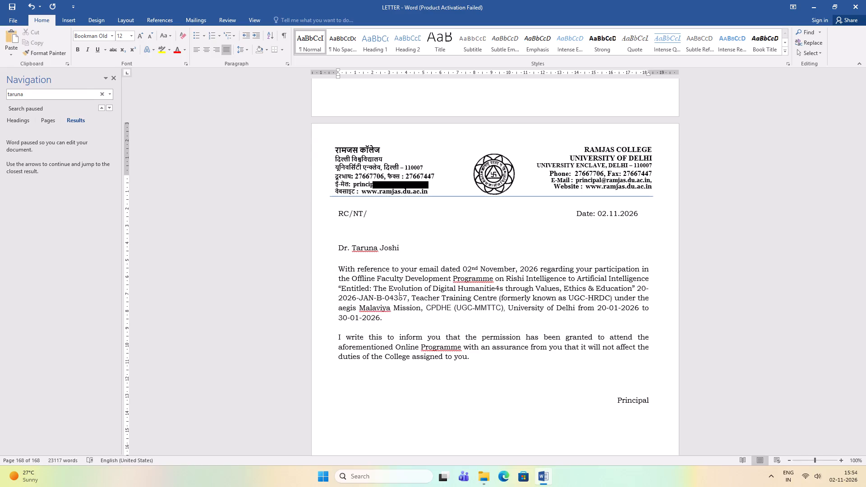
{"action": "key", "text": "Delete"}
{"action": "key", "text": "Delete"}
{"action": "key", "text": "Delete"}
{"action": "key", "text": "Delete"}
{"action": "key", "text": "Delete"}
{"action": "key", "text": "Delete"}
{"action": "key", "text": "Delete"}
{"action": "key", "text": "Delete"}
{"action": "key", "text": "Delete"}
{"action": "key", "text": "Delete"}
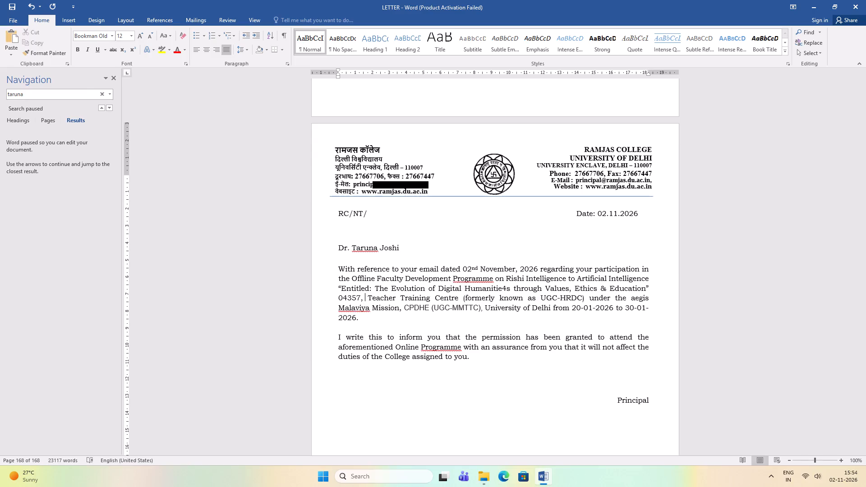
{"action": "key", "text": "Delete"}
{"action": "key", "text": "Delete"}
{"action": "key", "text": "Delete"}
{"action": "key", "text": "Delete"}
{"action": "key", "text": "Delete"}
{"action": "key", "text": "Delete"}
{"action": "key", "text": "Delete"}
Delete the old "Teacher Training Centre" wording following the new programme title.
{"action": "key", "text": "Delete"}
{"action": "key", "text": "Delete"}
{"action": "key", "text": "Delete"}
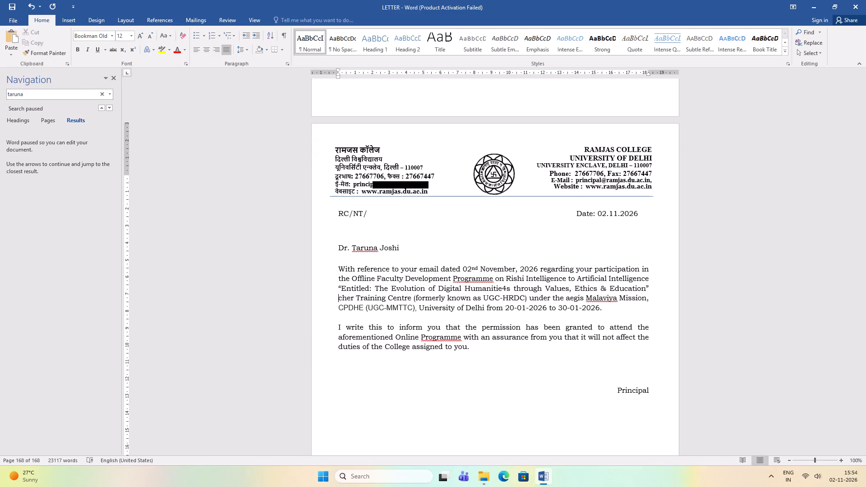
{"action": "key", "text": "Delete"}
{"action": "key", "text": "Delete"}
{"action": "key", "text": "Delete"}
{"action": "key", "text": "Delete"}
{"action": "key", "text": "Delete"}
{"action": "key", "text": "Delete"}
{"action": "key", "text": "Delete"}
{"action": "key", "text": "Delete"}
{"action": "key", "text": "Delete"}
{"action": "key", "text": "Delete"}
{"action": "key", "text": "Delete"}
{"action": "key", "text": "Delete"}
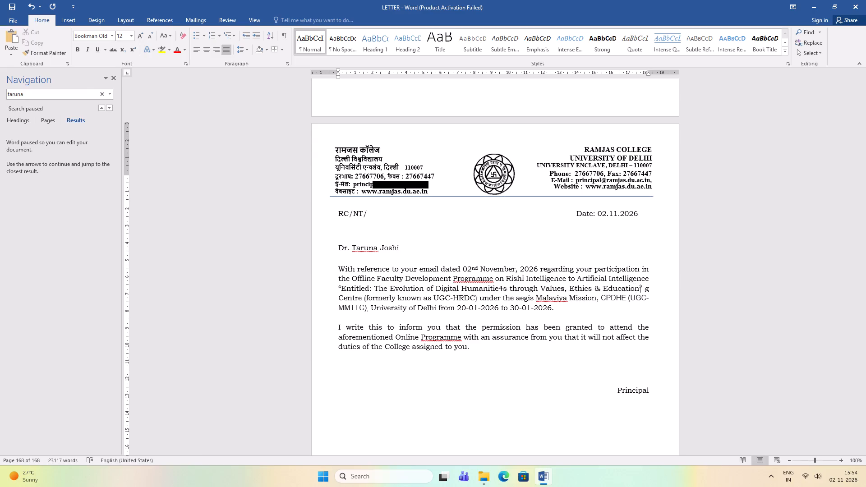
{"action": "key", "text": "Delete"}
{"action": "key", "text": "Delete"}
{"action": "key", "text": "Delete"}
{"action": "key", "text": "Delete"}
{"action": "key", "text": "Delete"}
{"action": "key", "text": "Delete"}
{"action": "key", "text": "Delete"}
{"action": "key", "text": "Delete"}
{"action": "key", "text": "Delete"}
Delete "(formerly known as UGC-HRDC)" and the first letters of "under" after the programme title.
{"action": "key", "text": "Delete"}
{"action": "key", "text": "Delete"}
{"action": "key", "text": "Delete"}
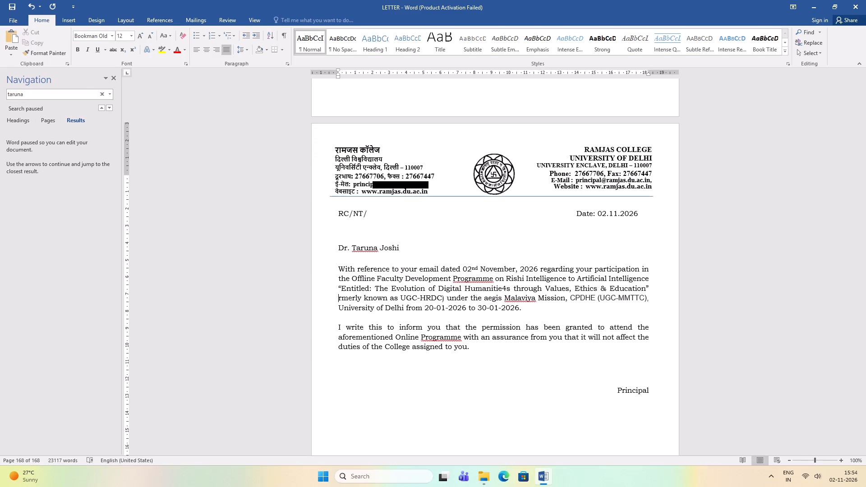
{"action": "key", "text": "Delete"}
{"action": "key", "text": "Delete"}
{"action": "key", "text": "Delete"}
{"action": "key", "text": "Delete"}
{"action": "key", "text": "Delete"}
{"action": "key", "text": "Delete"}
{"action": "key", "text": "Delete"}
{"action": "key", "text": "Delete"}
{"action": "key", "text": "Delete"}
{"action": "key", "text": "Delete"}
{"action": "key", "text": "Delete"}
{"action": "key", "text": "Delete"}
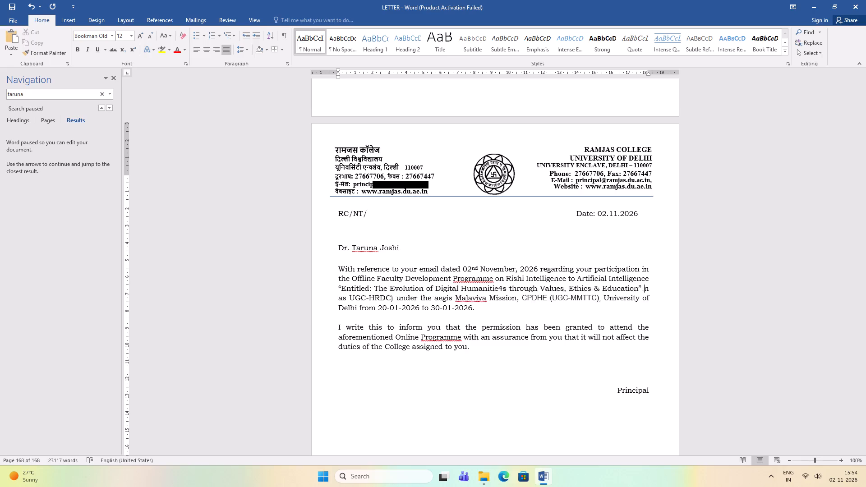
{"action": "key", "text": "Delete"}
{"action": "key", "text": "Delete"}
{"action": "key", "text": "Delete"}
{"action": "key", "text": "Delete"}
{"action": "key", "text": "Delete"}
{"action": "key", "text": "Delete"}
{"action": "key", "text": "Delete"}
{"action": "key", "text": "Delete"}
{"action": "key", "text": "Delete"}
{"action": "key", "text": "Delete"}
{"action": "key", "text": "Delete"}
{"action": "key", "text": "Delete"}
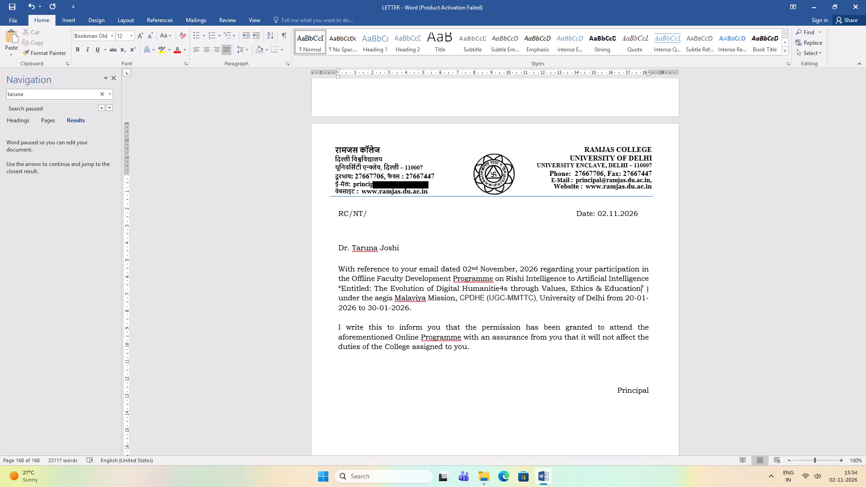
{"action": "key", "text": "Delete"}
{"action": "key", "text": "Delete"}
{"action": "key", "text": "Delete"}
{"action": "key", "text": "Delete"}
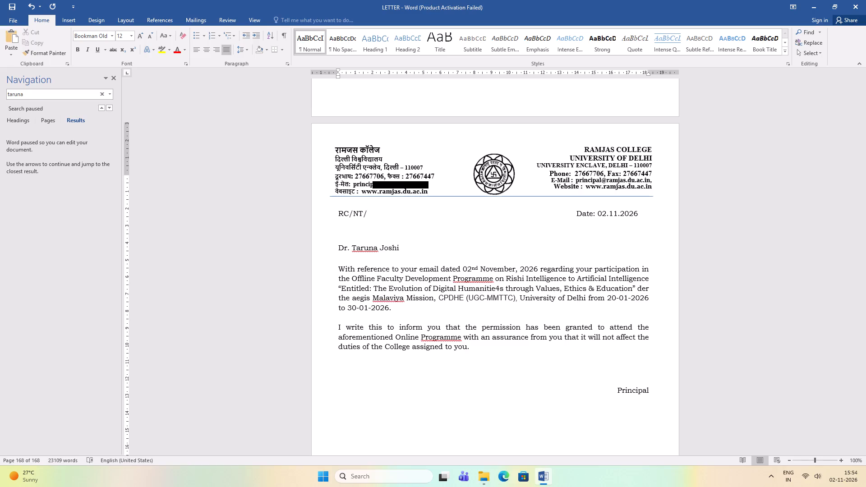
Insert "organised by CPDHE, University of Delhi" after the quoted programme title, ahead of the leftover "der the aegis" wording.
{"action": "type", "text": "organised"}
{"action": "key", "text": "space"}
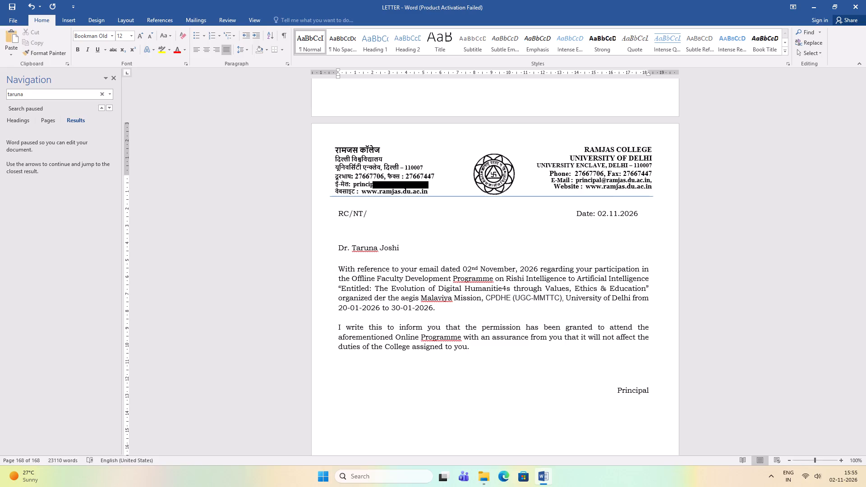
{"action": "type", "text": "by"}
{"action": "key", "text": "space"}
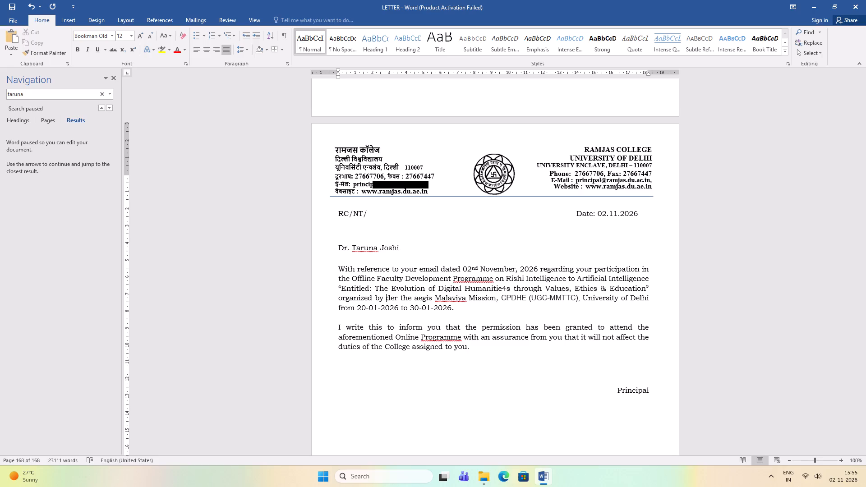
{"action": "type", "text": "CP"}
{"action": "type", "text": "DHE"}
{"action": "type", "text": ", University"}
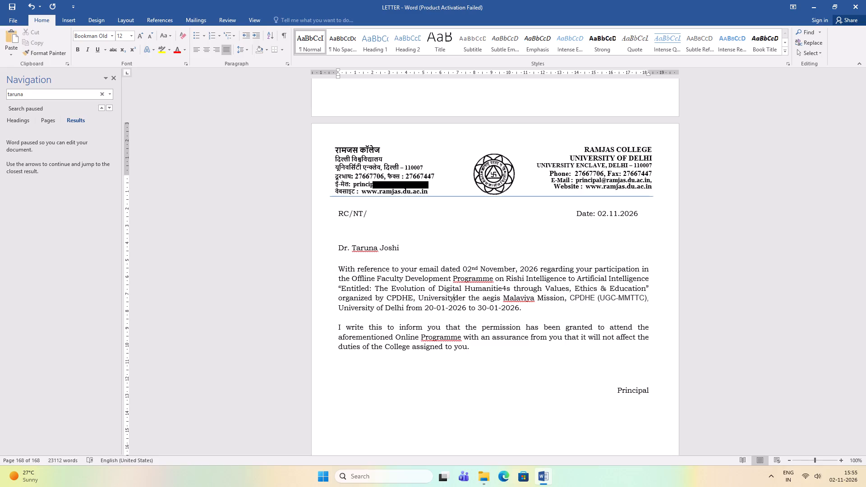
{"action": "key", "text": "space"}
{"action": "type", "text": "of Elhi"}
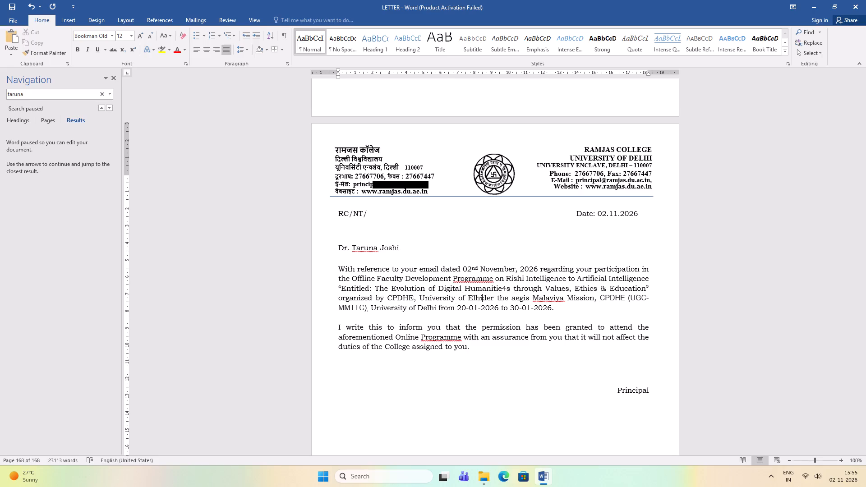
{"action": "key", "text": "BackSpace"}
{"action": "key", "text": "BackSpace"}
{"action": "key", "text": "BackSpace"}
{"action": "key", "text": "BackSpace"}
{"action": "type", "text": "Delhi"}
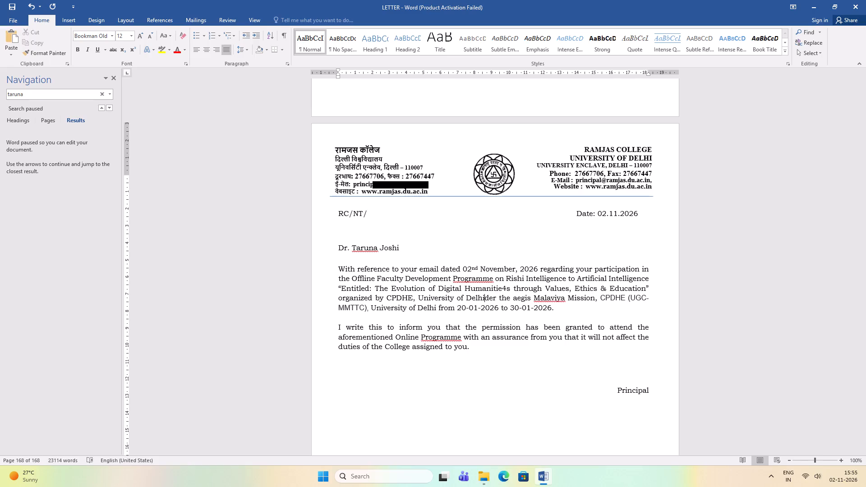
End the new organiser wording with a full stop directly after "University of Delhi".
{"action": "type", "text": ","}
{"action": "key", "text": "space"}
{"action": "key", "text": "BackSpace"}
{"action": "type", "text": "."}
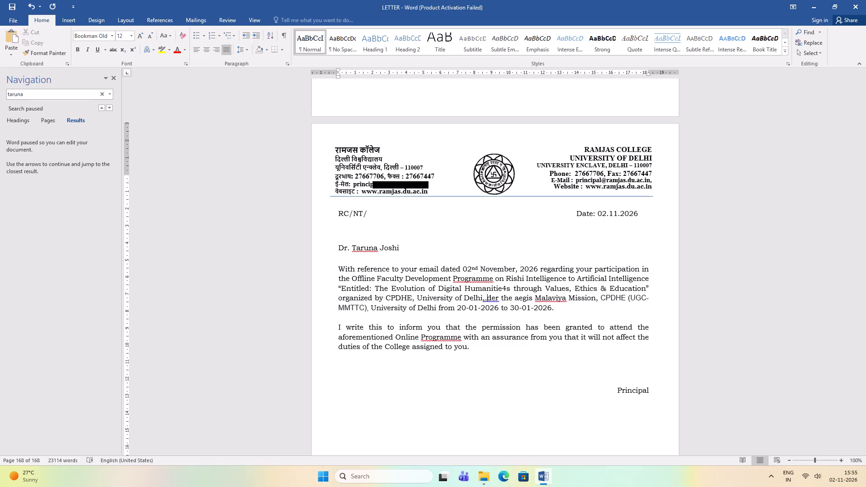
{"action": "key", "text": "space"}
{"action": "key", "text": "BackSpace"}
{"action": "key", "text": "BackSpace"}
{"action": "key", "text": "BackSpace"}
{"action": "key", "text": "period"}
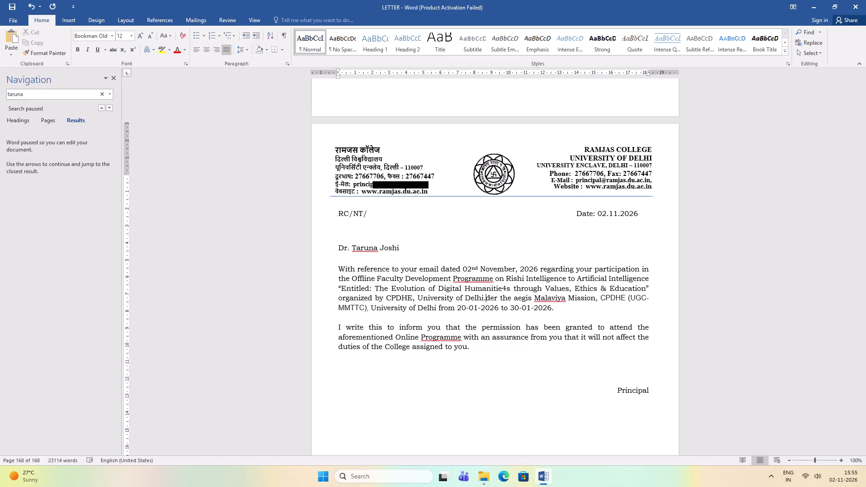
Delete the leftover "der the aegis Malaviya Mission," after the new organiser text.
{"action": "key", "text": "Delete"}
{"action": "key", "text": "Delete"}
{"action": "key", "text": "Delete"}
{"action": "key", "text": "Delete"}
{"action": "key", "text": "Delete"}
{"action": "key", "text": "Delete"}
{"action": "key", "text": "Delete"}
{"action": "key", "text": "Delete"}
{"action": "key", "text": "Delete"}
{"action": "key", "text": "Delete"}
{"action": "key", "text": "Delete"}
{"action": "key", "text": "Delete"}
{"action": "key", "text": "Delete"}
{"action": "key", "text": "Delete"}
{"action": "key", "text": "Delete"}
{"action": "key", "text": "Delete"}
{"action": "key", "text": "Delete"}
{"action": "key", "text": "Delete"}
{"action": "key", "text": "Delete"}
{"action": "key", "text": "Delete"}
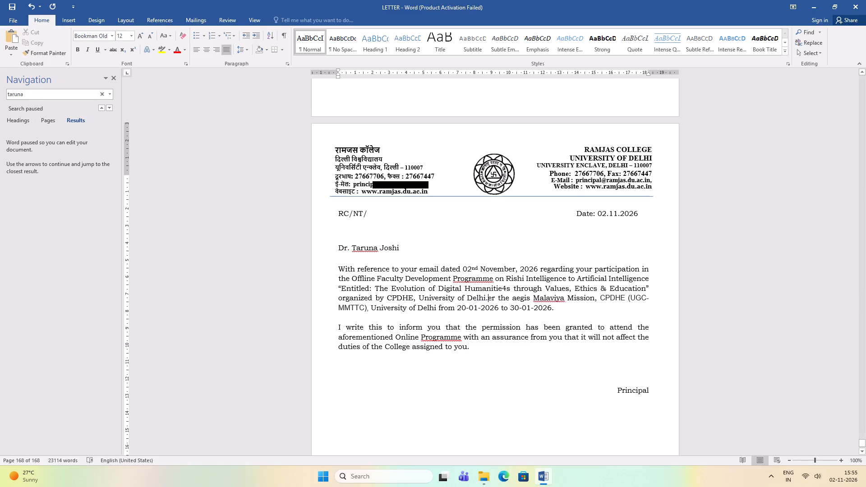
{"action": "key", "text": "Delete"}
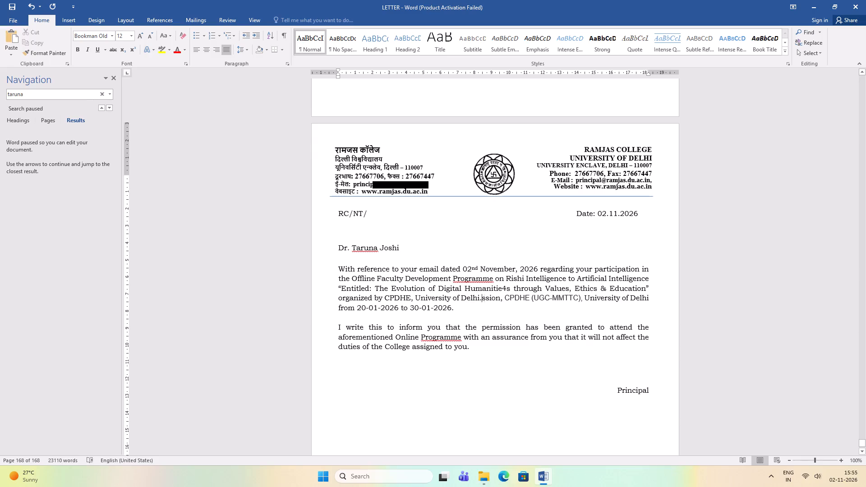
{"action": "key", "text": "Delete"}
{"action": "key", "text": "Delete"}
{"action": "key", "text": "Delete"}
{"action": "key", "text": "Delete"}
{"action": "key", "text": "Delete"}
{"action": "key", "text": "Delete"}
{"action": "key", "text": "Delete"}
{"action": "key", "text": "Delete"}
Delete the old "CPDHE (UGC-MMTTC)," organiser name after the new full stop.
{"action": "key", "text": "Delete"}
{"action": "key", "text": "Delete"}
{"action": "key", "text": "Delete"}
{"action": "key", "text": "Delete"}
{"action": "key", "text": "Delete"}
{"action": "key", "text": "Delete"}
{"action": "key", "text": "Delete"}
{"action": "key", "text": "Delete"}
{"action": "key", "text": "Delete"}
{"action": "key", "text": "Delete"}
{"action": "key", "text": "Delete"}
{"action": "key", "text": "Delete"}
{"action": "key", "text": "Delete"}
{"action": "key", "text": "Delete"}
{"action": "key", "text": "Delete"}
{"action": "key", "text": "Delete"}
{"action": "key", "text": "Delete"}
{"action": "key", "text": "Delete"}
{"action": "key", "text": "Delete"}
Delete the rest of the old organiser text up to "from" and replace the full stop after "University of Delhi" with a space.
{"action": "key", "text": "Delete"}
{"action": "key", "text": "Delete"}
{"action": "key", "text": "Delete"}
{"action": "key", "text": "Delete"}
{"action": "key", "text": "Delete"}
{"action": "key", "text": "Delete"}
{"action": "key", "text": "Delete"}
{"action": "key", "text": "Delete"}
{"action": "key", "text": "Delete"}
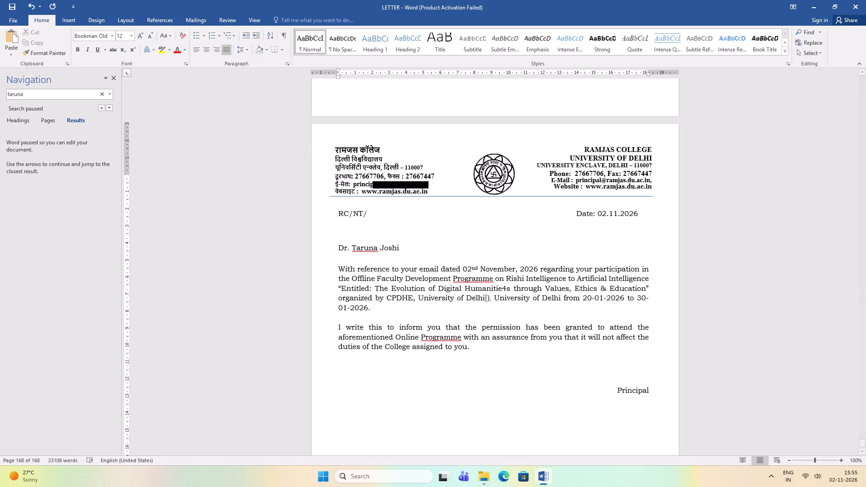
{"action": "key", "text": "Delete"}
{"action": "key", "text": "Delete"}
{"action": "key", "text": "Delete"}
{"action": "key", "text": "Delete"}
{"action": "key", "text": "Delete"}
{"action": "key", "text": "Delete"}
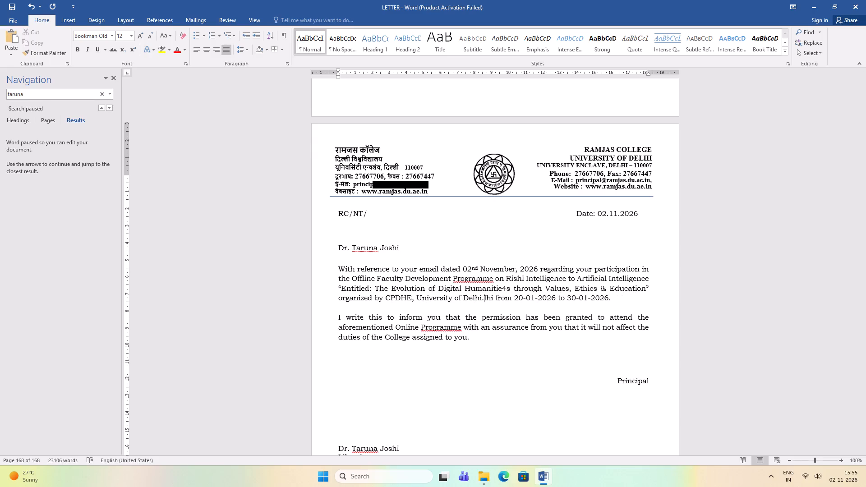
{"action": "key", "text": "Delete"}
{"action": "key", "text": "Delete"}
{"action": "key", "text": "Delete"}
{"action": "key", "text": "Delete"}
{"action": "key", "text": "BackSpace"}
{"action": "key", "text": "space"}
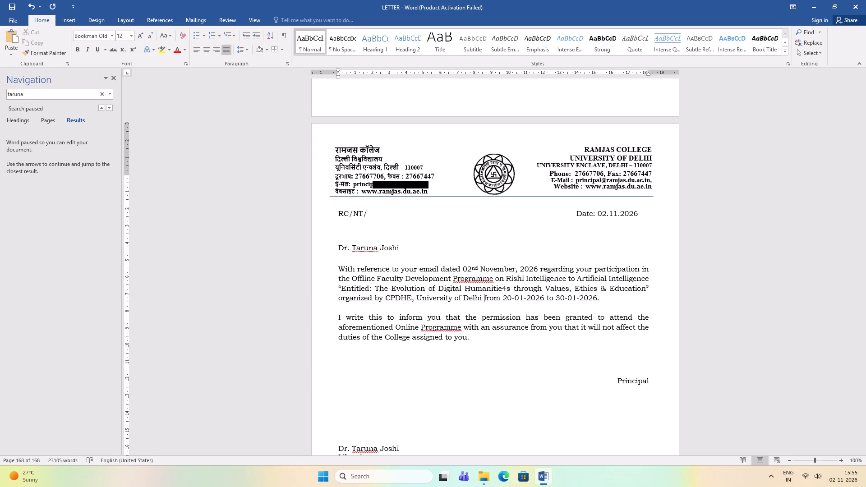
Set the programme's start date after "from" to 08-12-2026.
{"action": "key", "text": "Right"}
{"action": "key", "text": "Right"}
{"action": "key", "text": "Right"}
{"action": "key", "text": "Right"}
{"action": "key", "text": "Right"}
{"action": "key", "text": "Delete"}
{"action": "key", "text": "Delete"}
{"action": "type", "text": "14"}
{"action": "key", "text": "BackSpace"}
{"action": "key", "text": "BackSpace"}
{"action": "type", "text": "08"}
{"action": "key", "text": "Right"}
{"action": "key", "text": "Right"}
{"action": "key", "text": "Right"}
{"action": "key", "text": "Left"}
{"action": "key", "text": "Left"}
{"action": "key", "text": "Delete"}
{"action": "key", "text": "Delete"}
{"action": "type", "text": "12"}
Set the programme's end date after "to" to 14-12-2026 and save the document.
{"action": "key", "text": "Right"}
{"action": "key", "text": "Right"}
{"action": "key", "text": "Right"}
{"action": "key", "text": "Right"}
{"action": "key", "text": "Right"}
{"action": "key", "text": "Right"}
{"action": "key", "text": "Right"}
{"action": "key", "text": "Right"}
{"action": "key", "text": "Right"}
{"action": "key", "text": "Delete"}
{"action": "key", "text": "Delete"}
{"action": "type", "text": "14"}
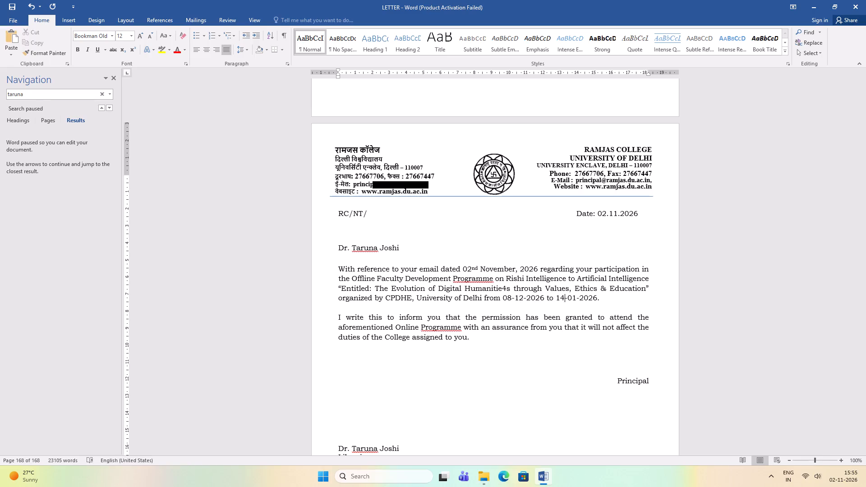
{"action": "key", "text": "Right"}
{"action": "key", "text": "Delete"}
{"action": "key", "text": "Delete"}
{"action": "type", "text": "12"}
{"action": "key", "text": "ctrl+s"}
Replace the hyphens in the programme's start date with full stops so it reads 08.12.2026.
{"action": "left_click", "coordinate": [515, 298]}
{"action": "key", "text": "BackSpace"}
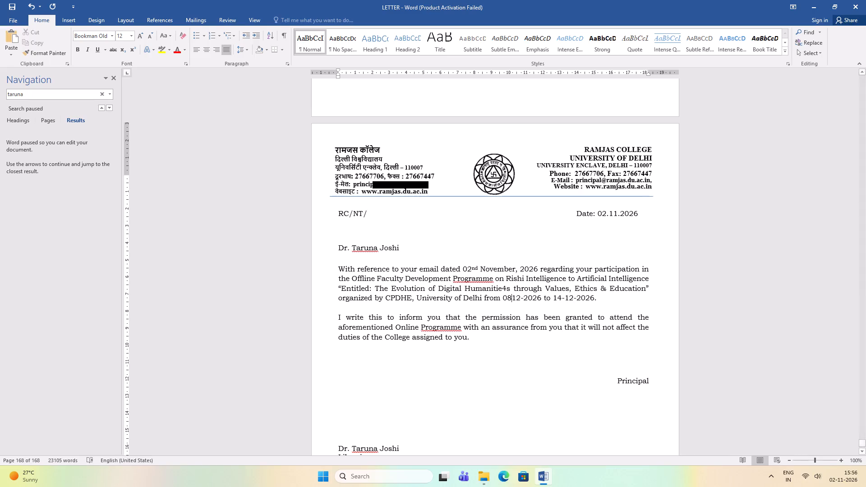
{"action": "key", "text": "period"}
{"action": "key", "text": "Right"}
{"action": "key", "text": "Right"}
{"action": "key", "text": "Right"}
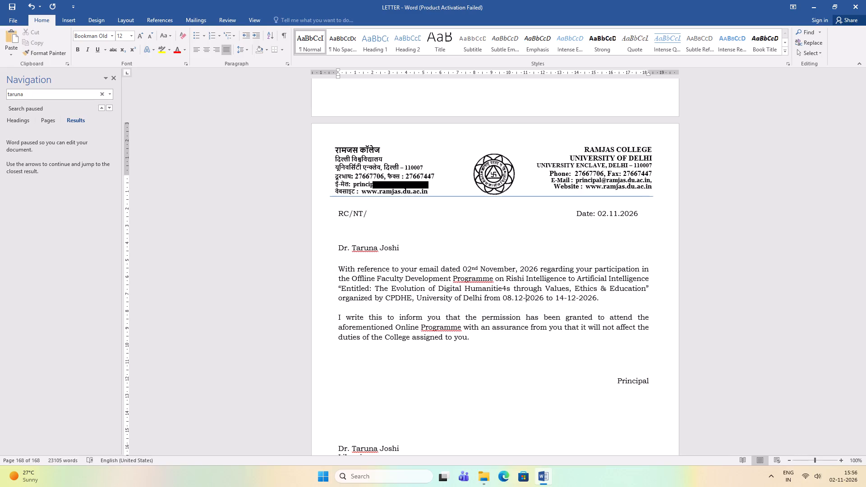
{"action": "key", "text": "BackSpace"}
{"action": "key", "text": "period"}
Replace the hyphens in the programme's end date with full stops so it reads 14.12.2026, and save the document.
{"action": "key", "text": "Right"}
{"action": "key", "text": "Right"}
{"action": "key", "text": "Right"}
{"action": "key", "text": "Right"}
{"action": "key", "text": "Right"}
{"action": "key", "text": "Right"}
{"action": "key", "text": "Right"}
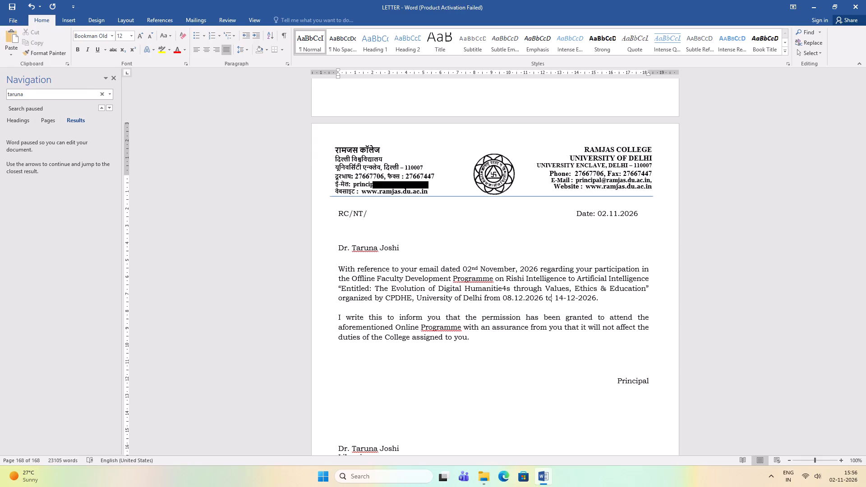
{"action": "key", "text": "Right"}
{"action": "key", "text": "Right"}
{"action": "key", "text": "Right"}
{"action": "key", "text": "Right"}
{"action": "key", "text": "BackSpace"}
{"action": "key", "text": "period"}
{"action": "key", "text": "Right"}
{"action": "key", "text": "Right"}
{"action": "key", "text": "Right"}
{"action": "key", "text": "Right"}
{"action": "key", "text": "Left"}
{"action": "key", "text": "BackSpace"}
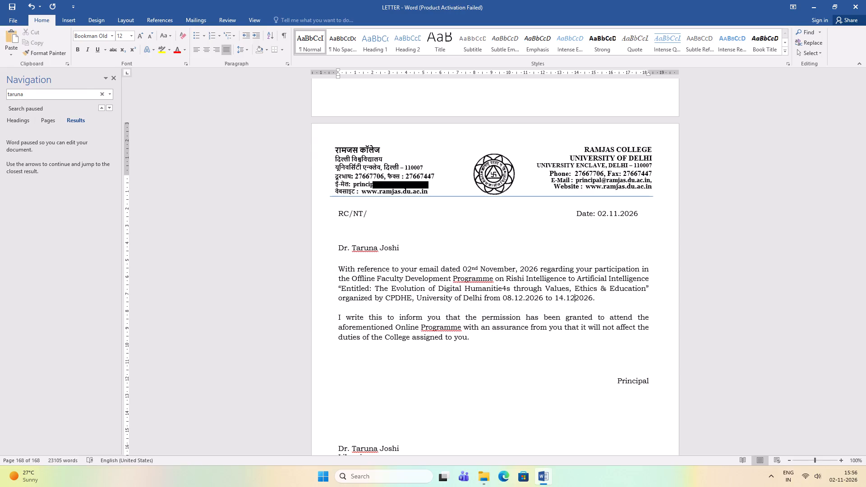
{"action": "key", "text": "period"}
{"action": "key", "text": "ctrl+s"}
{"action": "key", "text": "ctrl+s"}
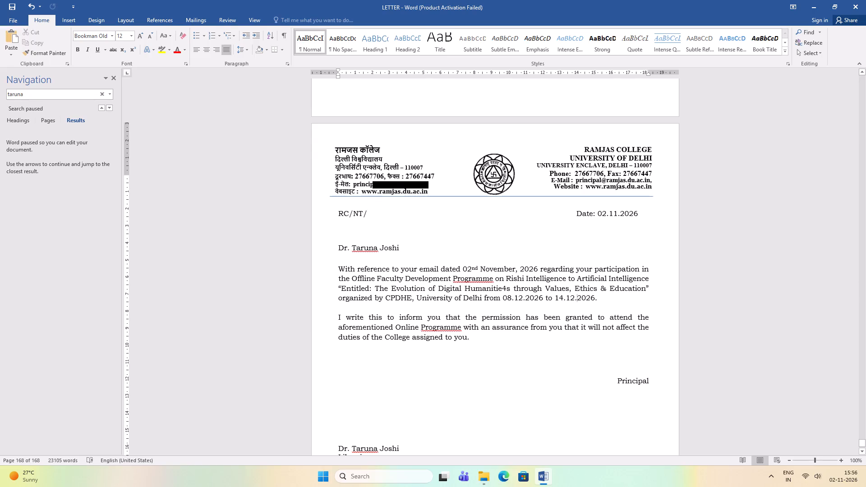
Change "Online" to "Offline" before "Programme" in the permission paragraph and save the document.
{"action": "left_click", "coordinate": [416, 329]}
{"action": "key", "text": "BackSpace"}
{"action": "type", "text": "\\\\\\"}
{"action": "key", "text": "BackSpace"}
{"action": "key", "text": "BackSpace"}
{"action": "key", "text": "BackSpace"}
{"action": "key", "text": "BackSpace"}
{"action": "key", "text": "BackSpace"}
{"action": "key", "text": "BackSpace"}
{"action": "key", "text": "BackSpace"}
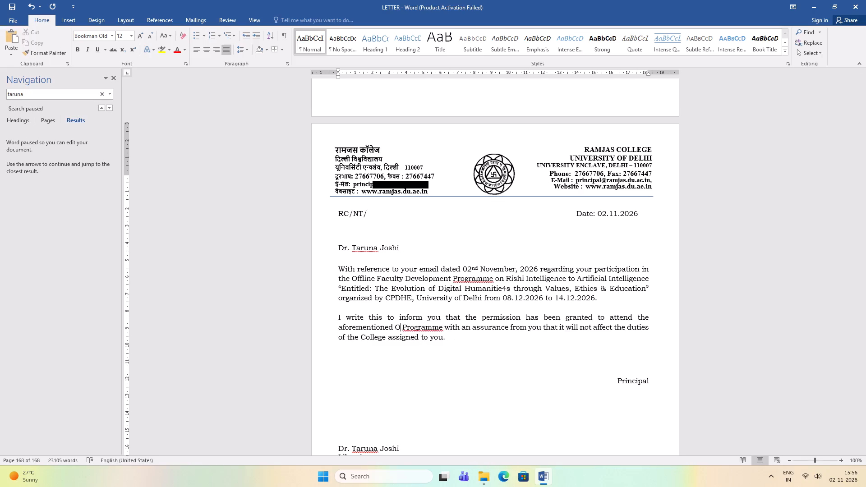
{"action": "type", "text": "ff;ome"}
{"action": "key", "text": "BackSpace"}
{"action": "key", "text": "BackSpace"}
{"action": "key", "text": "BackSpace"}
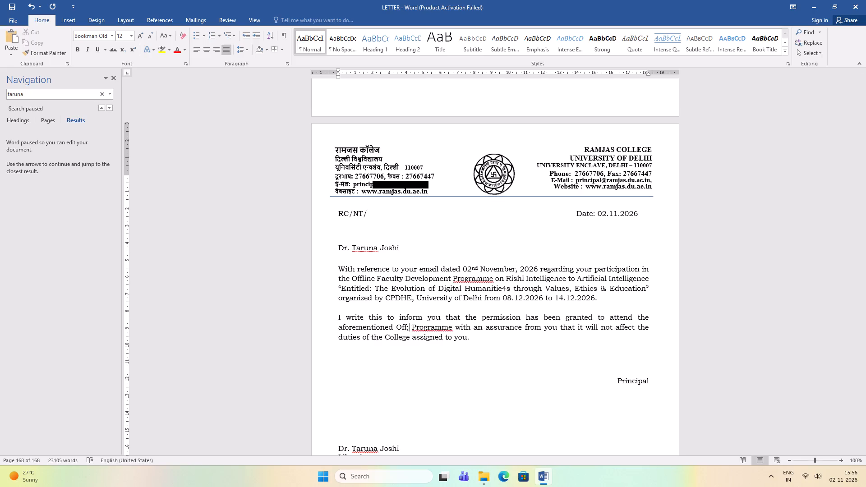
{"action": "key", "text": "BackSpace"}
{"action": "type", "text": "lione"}
{"action": "key", "text": "BackSpace"}
{"action": "key", "text": "BackSpace"}
{"action": "key", "text": "BackSpace"}
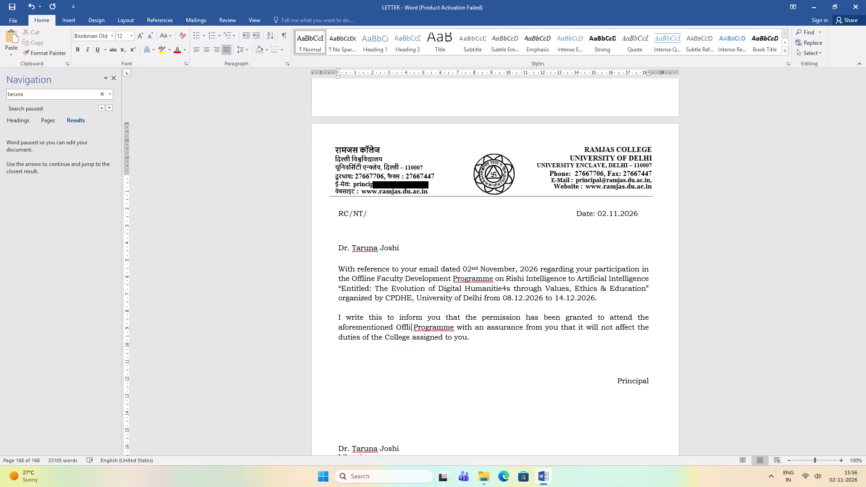
{"action": "type", "text": "ne"}
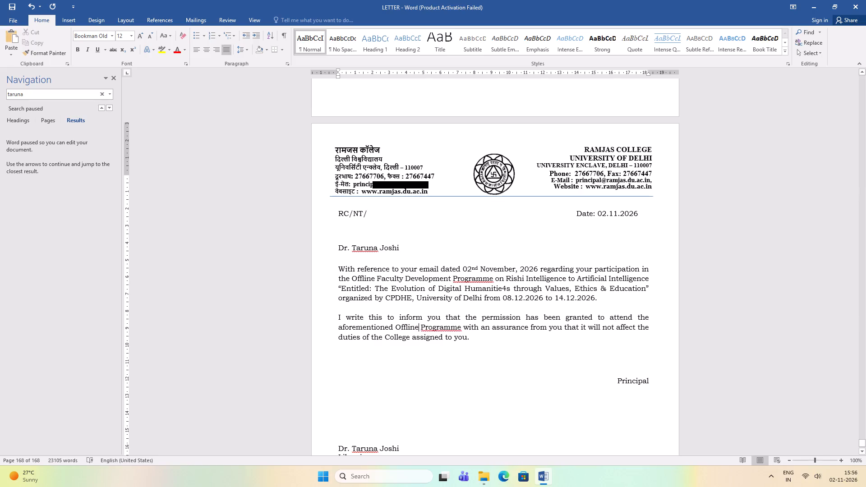
{"action": "left_click", "coordinate": [489, 356]}
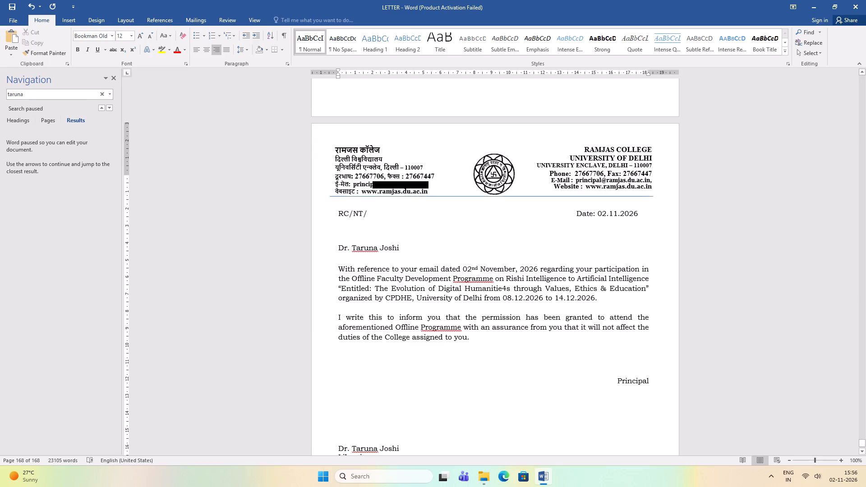
{"action": "key", "text": "ctrl+s"}
{"action": "key", "text": "ctrl+s"}
Make the quoted text from "Entitled: The Evolution of Digital" through "Ethics & Education" bold, including its quotation marks.
{"action": "left_click_drag", "start_coordinate": [336, 288], "coordinate": [337, 288]}
{"action": "left_click_drag", "start_coordinate": [337, 288], "coordinate": [555, 287]}
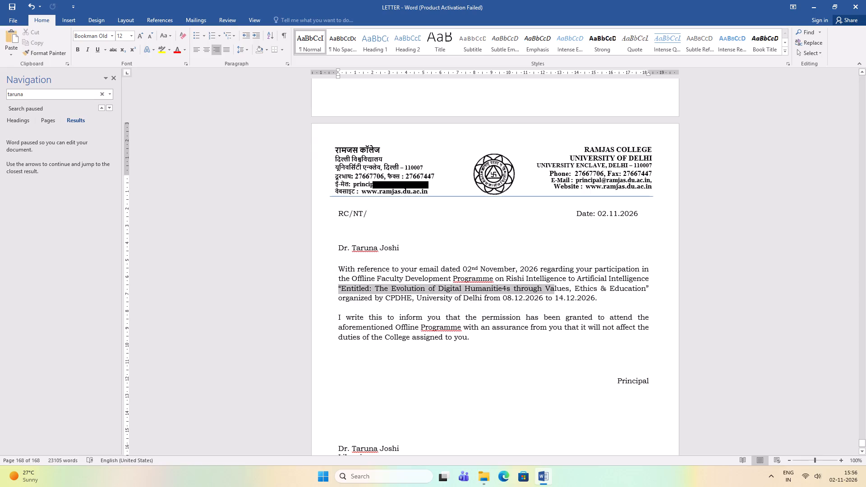
{"action": "left_click_drag", "start_coordinate": [555, 287], "coordinate": [570, 289]}
{"action": "left_click_drag", "start_coordinate": [570, 289], "coordinate": [581, 290]}
{"action": "left_click_drag", "start_coordinate": [581, 290], "coordinate": [648, 286]}
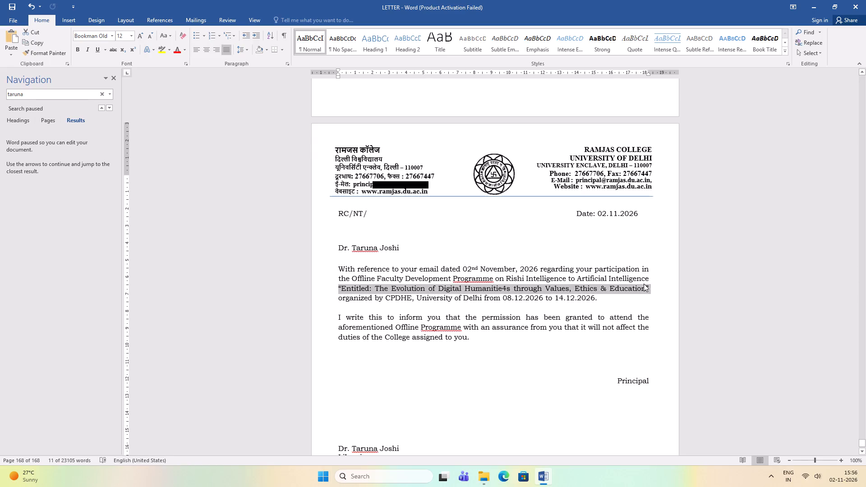
{"action": "key", "text": "ctrl+b"}
Correct the stray "4" in "Humanitie4s" in the programme title.
{"action": "left_click", "coordinate": [534, 286]}
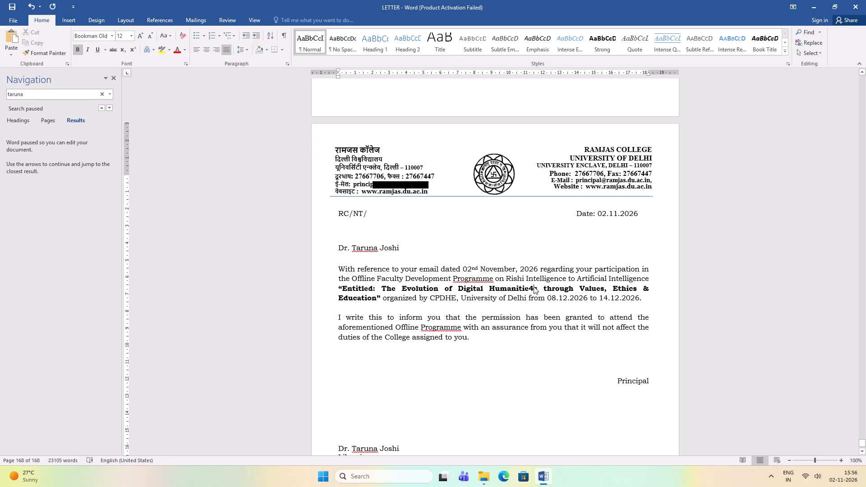
Delete the stray "4" so the word in the programme title reads "Humanities", and save the document.
{"action": "key", "text": "BackSpace"}
{"action": "left_click", "coordinate": [555, 325]}
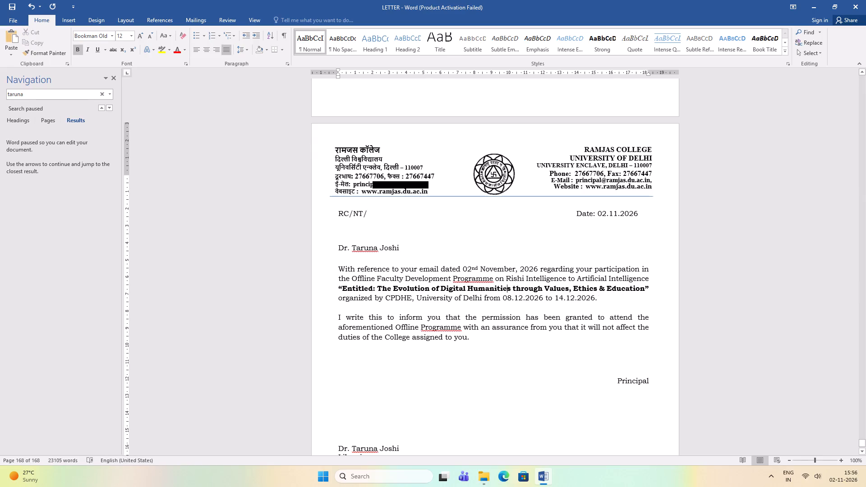
{"action": "key", "text": "ctrl+s"}
{"action": "key", "text": "ctrl+s"}
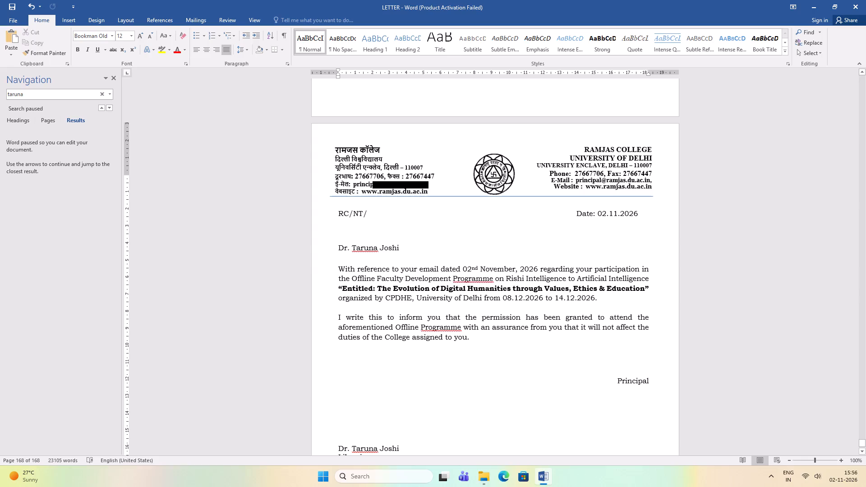
Make "CPDHE, University of Delhi" bold in the first paragraph of the permission letter and save the document.
{"action": "left_click_drag", "start_coordinate": [385, 298], "coordinate": [483, 298]}
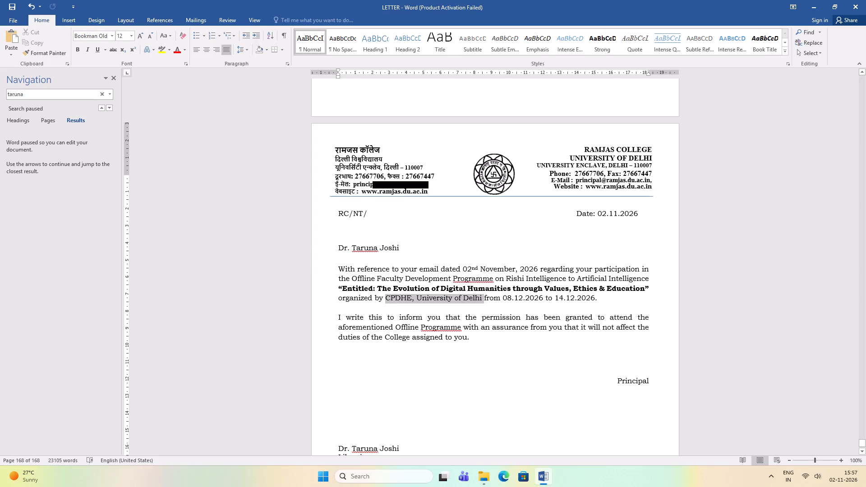
{"action": "left_click_drag", "start_coordinate": [483, 298], "coordinate": [482, 298]}
{"action": "key", "text": "ctrl+b"}
{"action": "key", "text": "ctrl+s"}
{"action": "key", "text": "ctrl+s"}
{"action": "left_click", "coordinate": [483, 325]}
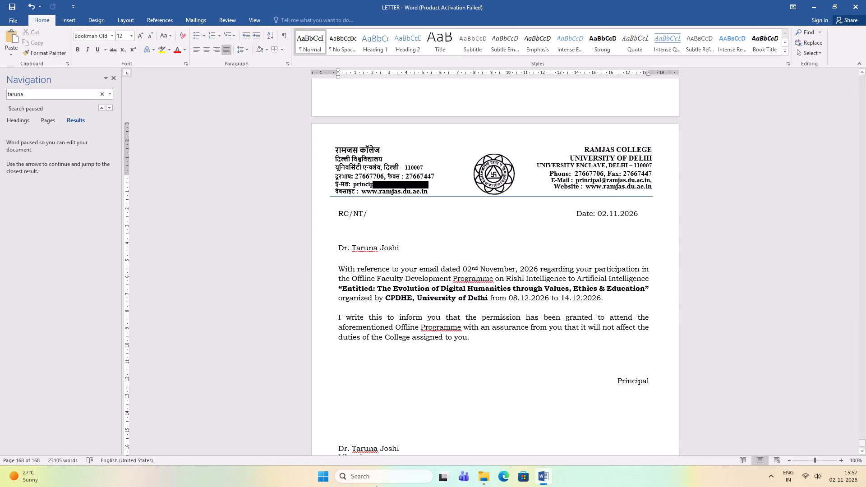
{"action": "scroll", "coordinate": [433, 437], "scroll_direction": "down", "scroll_amount": 5}
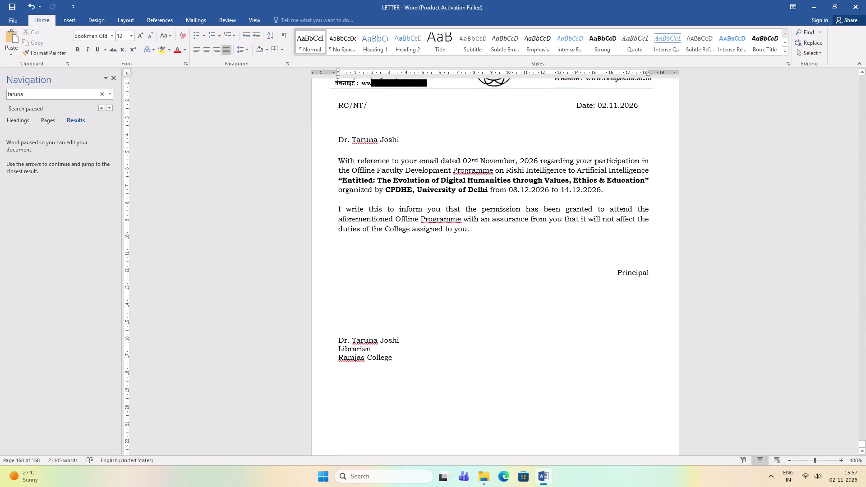
{"action": "scroll", "coordinate": [437, 428], "scroll_direction": "down", "scroll_amount": 5}
{"action": "scroll", "coordinate": [433, 429], "scroll_direction": "up", "scroll_amount": 1}
{"action": "key", "text": "ctrl+s"}
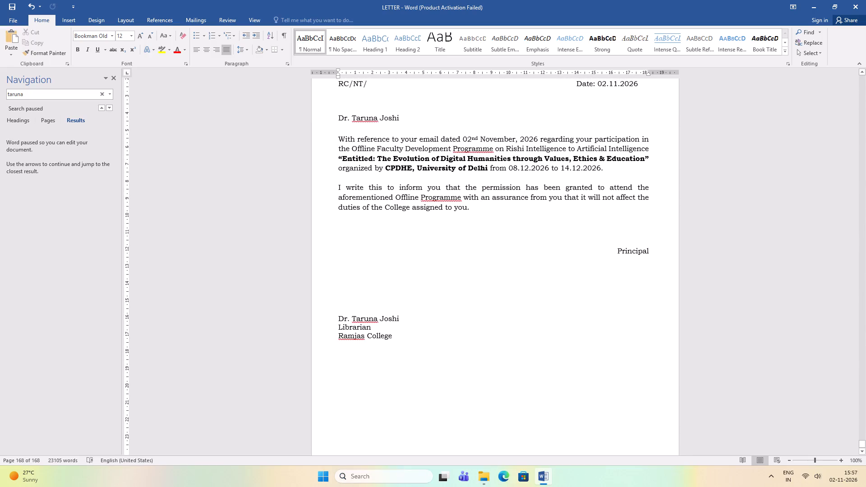
{"action": "key", "text": "ctrl+s"}
{"action": "key", "text": "ctrl+s"}
Review the permission letter and look back through the letters on the pages before it.
{"action": "scroll", "coordinate": [433, 423], "scroll_direction": "up", "scroll_amount": 5}
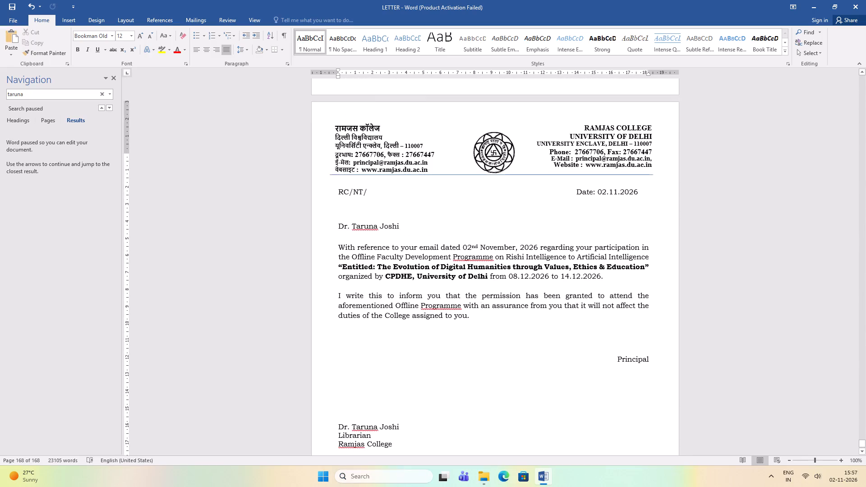
{"action": "scroll", "coordinate": [472, 432], "scroll_direction": "down", "scroll_amount": 3}
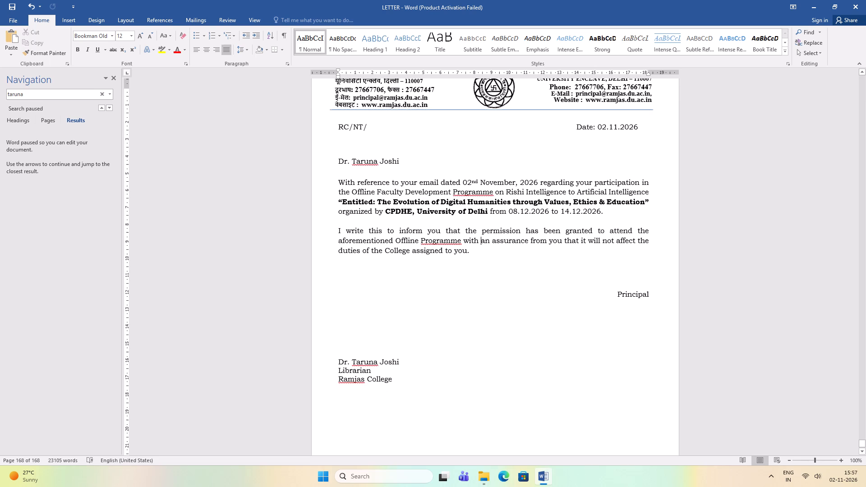
{"action": "scroll", "coordinate": [468, 429], "scroll_direction": "up", "scroll_amount": 20}
{"action": "scroll", "coordinate": [468, 429], "scroll_direction": "up", "scroll_amount": 4}
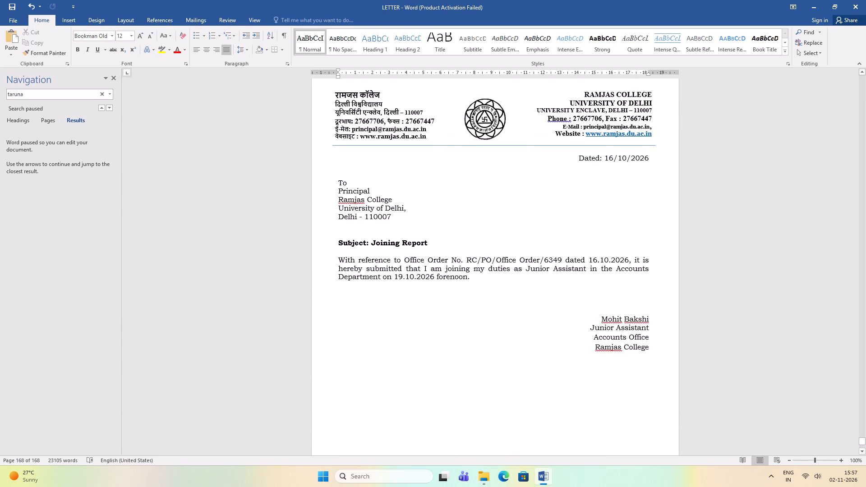
{"action": "scroll", "coordinate": [471, 414], "scroll_direction": "up", "scroll_amount": 7}
{"action": "scroll", "coordinate": [471, 413], "scroll_direction": "up", "scroll_amount": 15}
{"action": "scroll", "coordinate": [464, 407], "scroll_direction": "down", "scroll_amount": 1}
{"action": "scroll", "coordinate": [464, 407], "scroll_direction": "up", "scroll_amount": 11}
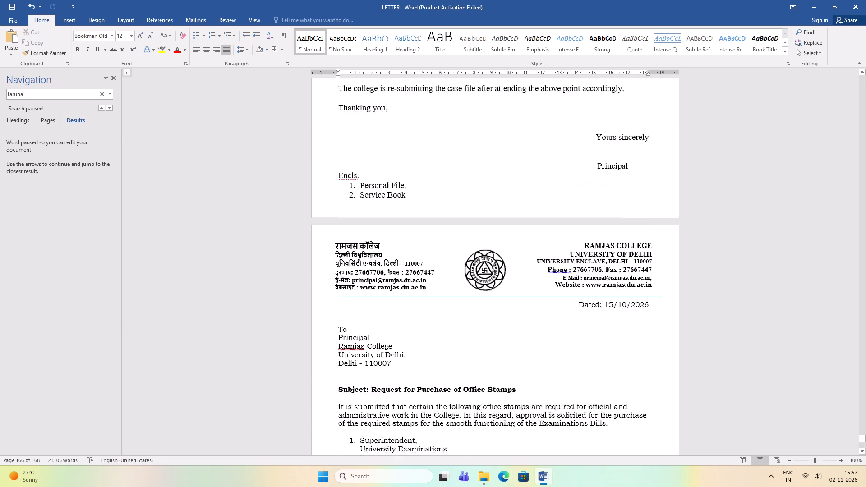
{"action": "scroll", "coordinate": [454, 395], "scroll_direction": "up", "scroll_amount": 3}
{"action": "scroll", "coordinate": [454, 394], "scroll_direction": "down", "scroll_amount": 1}
{"action": "scroll", "coordinate": [454, 394], "scroll_direction": "up", "scroll_amount": 16}
{"action": "scroll", "coordinate": [448, 386], "scroll_direction": "down", "scroll_amount": 1}
{"action": "scroll", "coordinate": [448, 386], "scroll_direction": "up", "scroll_amount": 13}
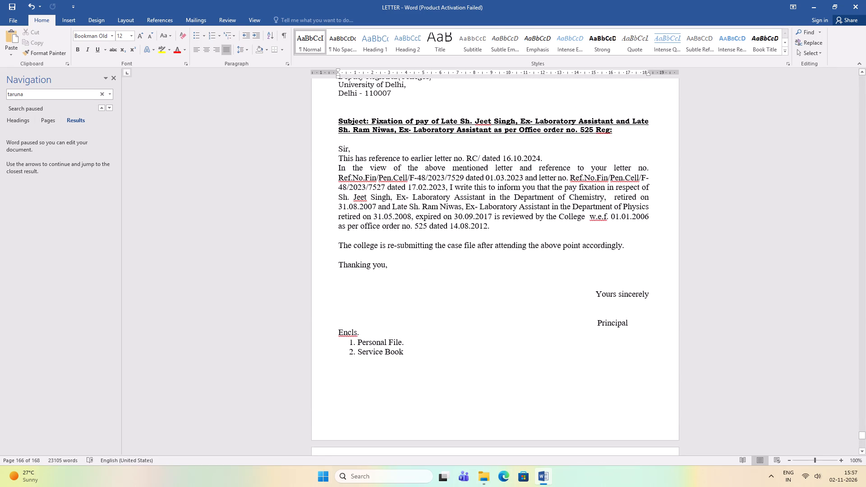
Search the document again for the librarian's first name and examine the earlier permission letters addressed to the librarian.
{"action": "key", "text": "ctrl+f"}
{"action": "key", "text": "ctrl+d"}
{"action": "key", "text": "Return"}
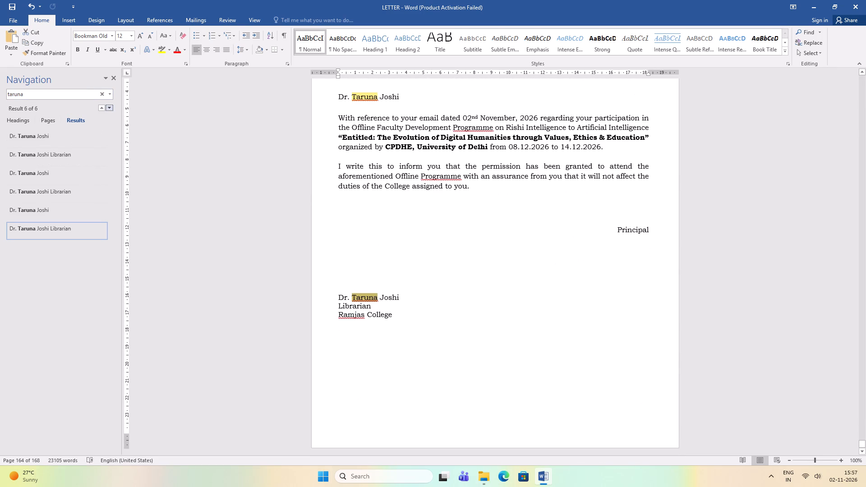
{"action": "key", "text": "Return"}
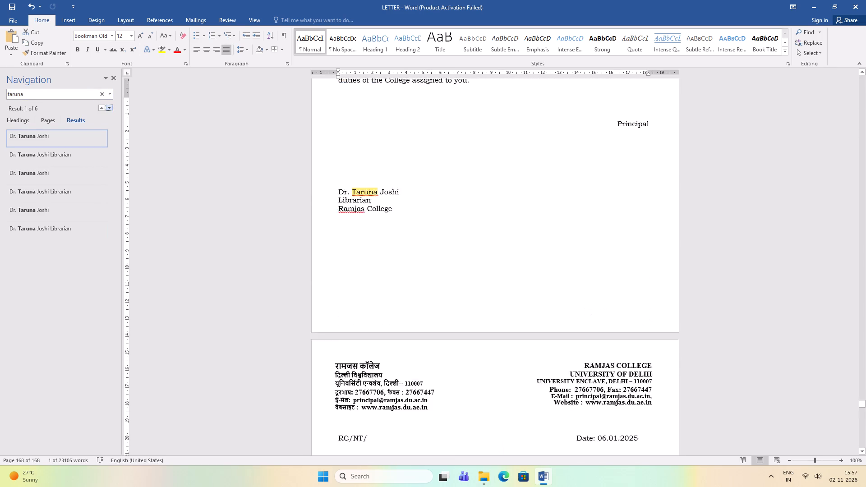
{"action": "key", "text": "Return"}
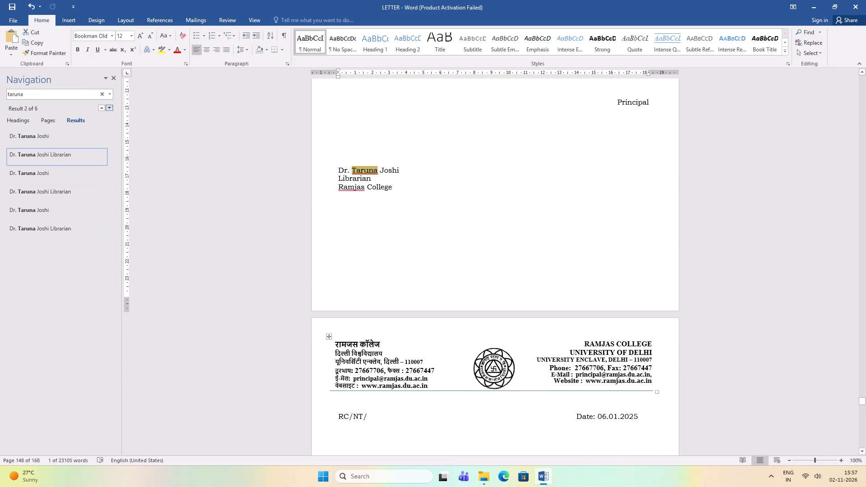
{"action": "key", "text": "Return"}
{"action": "key", "text": "Escape"}
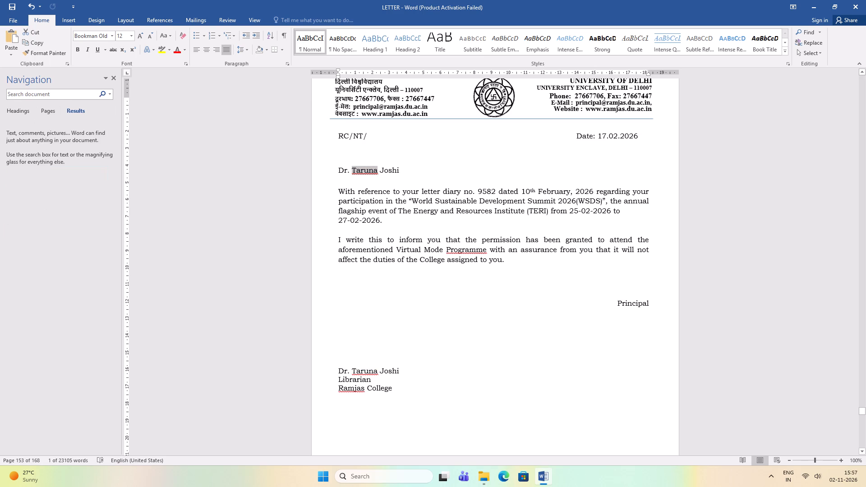
Return to the last letter, add a comma after the librarian's name in the opening line, and save the document.
{"action": "key", "text": "ctrl+s"}
{"action": "key", "text": "ctrl+End"}
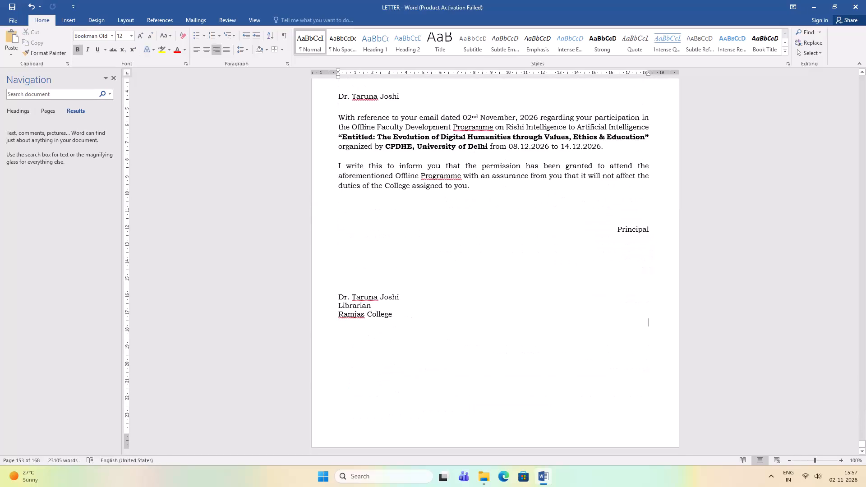
{"action": "scroll", "coordinate": [440, 299], "scroll_direction": "up", "scroll_amount": 6}
{"action": "key", "text": "ctrl+s"}
{"action": "key", "text": "ctrl+s"}
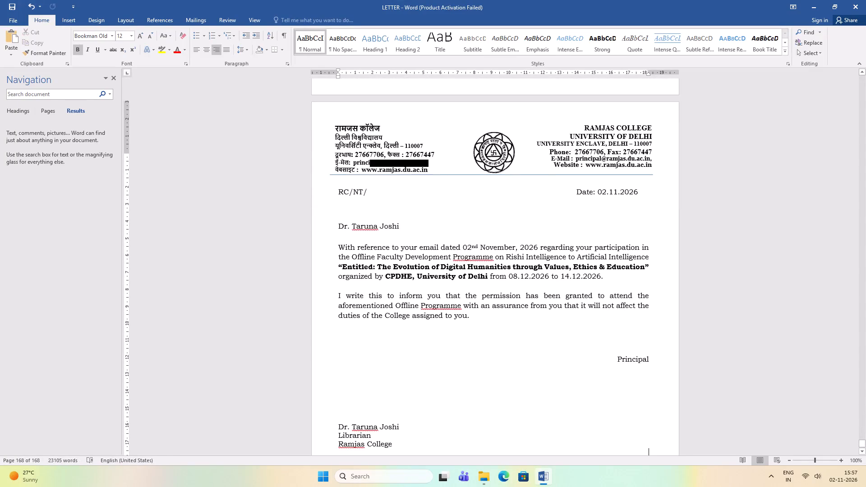
{"action": "scroll", "coordinate": [517, 372], "scroll_direction": "down", "scroll_amount": 3}
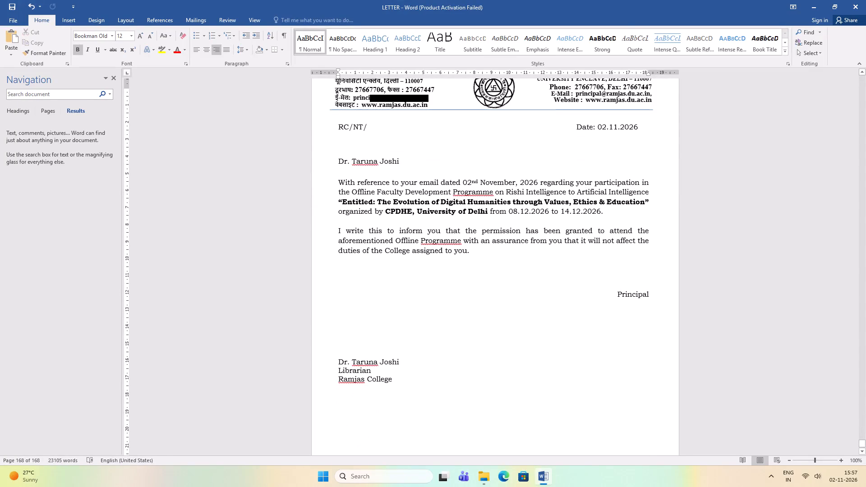
{"action": "left_click", "coordinate": [401, 163]}
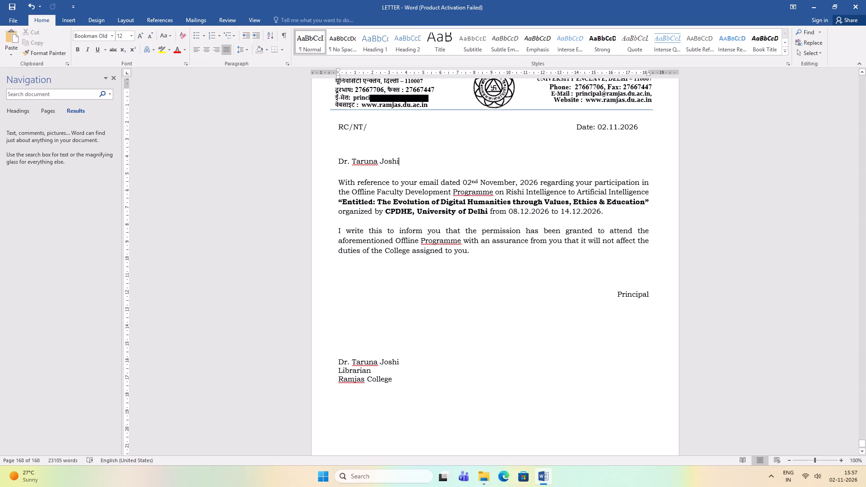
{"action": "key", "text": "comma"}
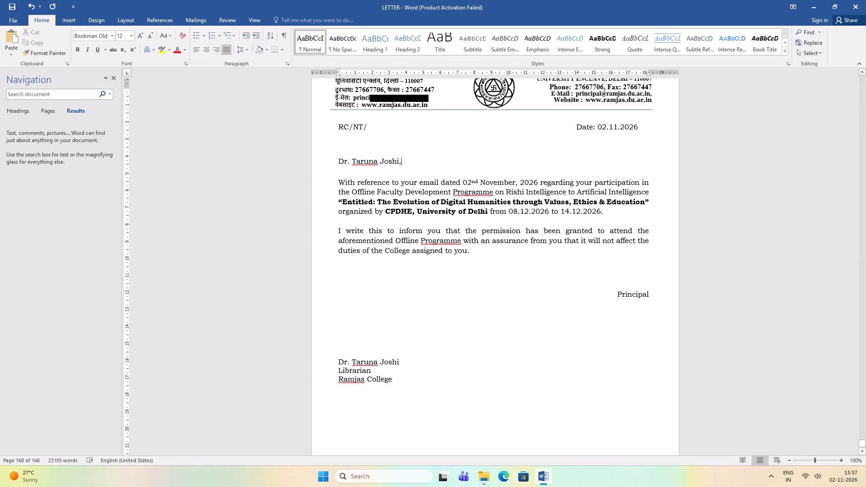
{"action": "right_click", "coordinate": [481, 193]}
{"action": "left_click", "coordinate": [507, 288]}
{"action": "key", "text": "ctrl+s"}
Add commas after the librarian's name and after "Librarian" in the closing address block, and save the document.
{"action": "left_click", "coordinate": [398, 362]}
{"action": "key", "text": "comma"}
{"action": "key", "text": "Down"}
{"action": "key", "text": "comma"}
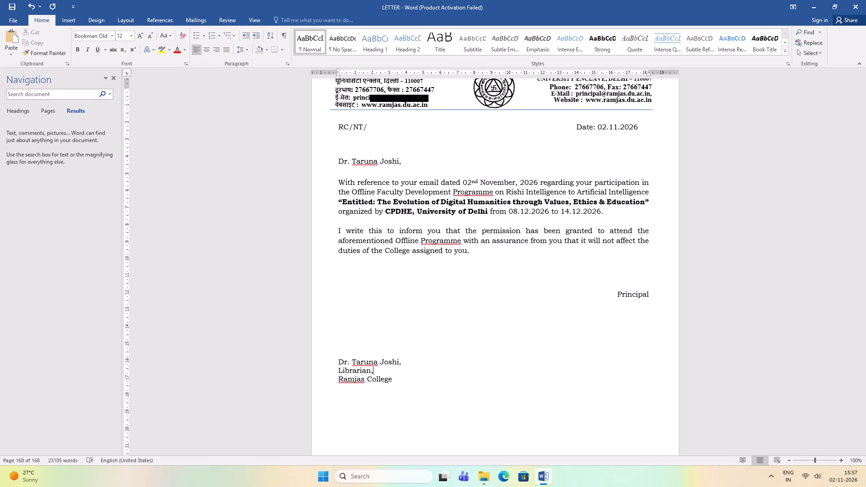
{"action": "key", "text": "ctrl+s"}
{"action": "key", "text": "ctrl+s"}
{"action": "left_click", "coordinate": [530, 389]}
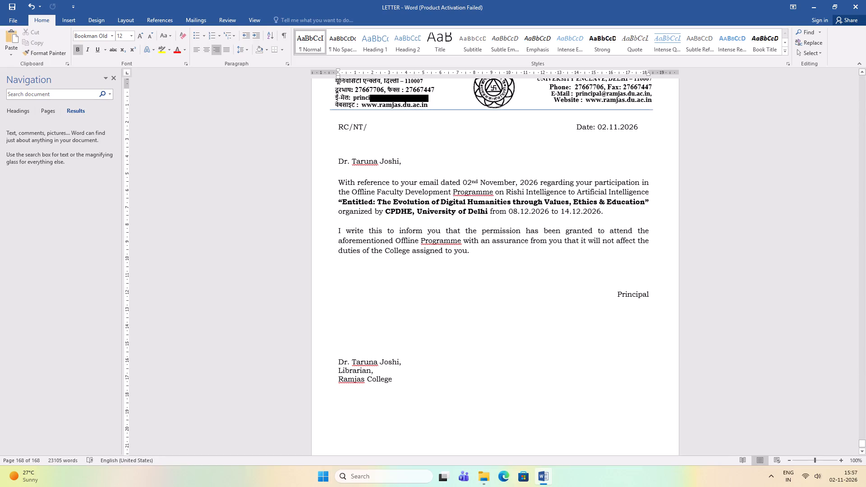
Print one copy of page 168 only, the finished permission letter, and save the document.
{"action": "scroll", "coordinate": [530, 389], "scroll_direction": "down", "scroll_amount": 4}
{"action": "scroll", "coordinate": [530, 388], "scroll_direction": "up", "scroll_amount": 6}
{"action": "scroll", "coordinate": [641, 392], "scroll_direction": "down", "scroll_amount": 3}
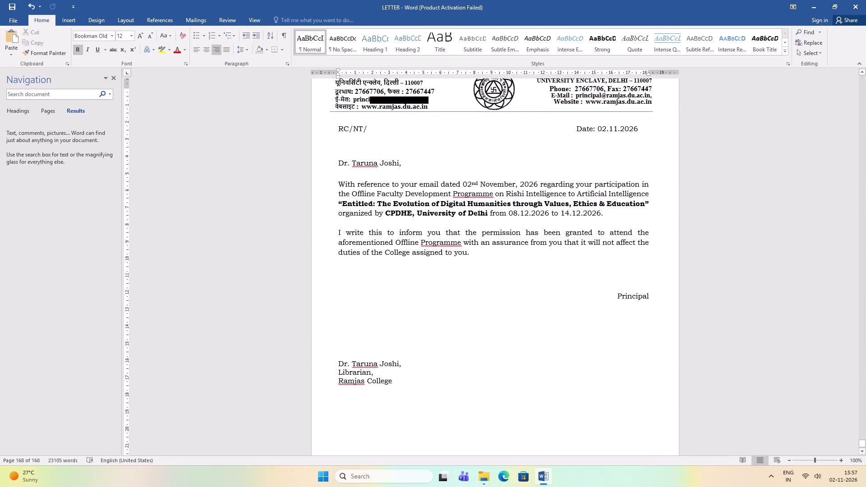
{"action": "key", "text": "ctrl+p"}
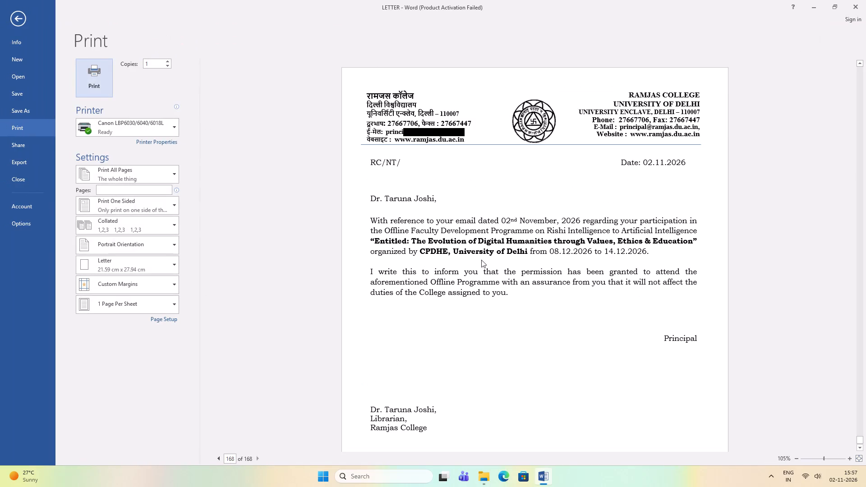
{"action": "left_click", "coordinate": [140, 190]}
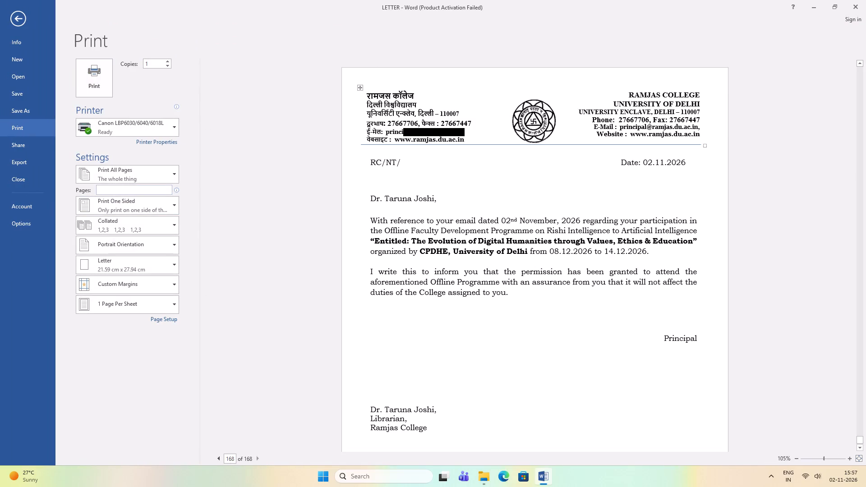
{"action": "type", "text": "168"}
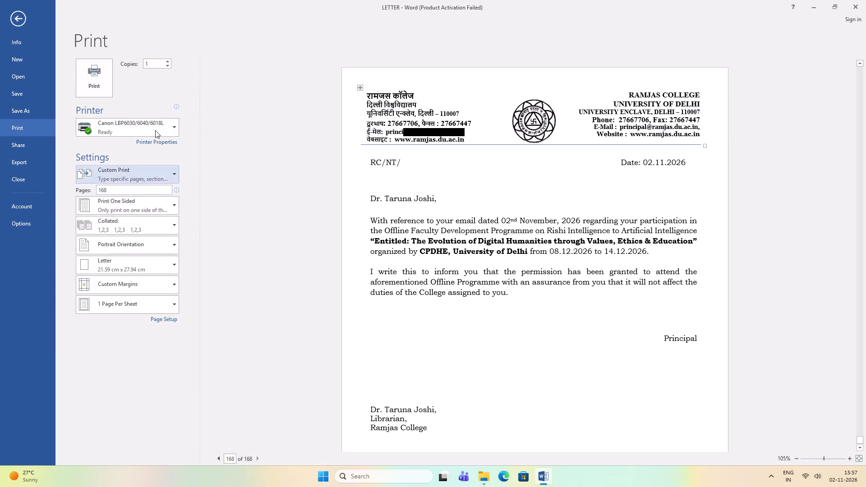
{"action": "left_click", "coordinate": [96, 75]}
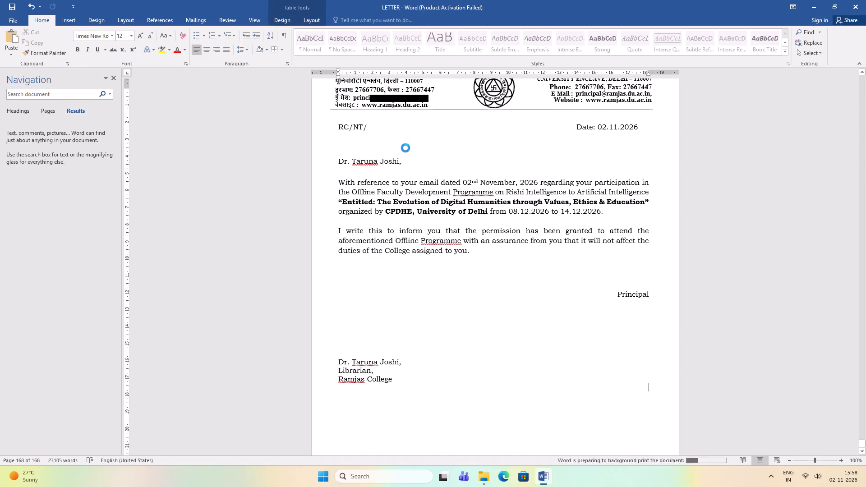
{"action": "key", "text": "ctrl+s"}
{"action": "key", "text": "ctrl+s"}
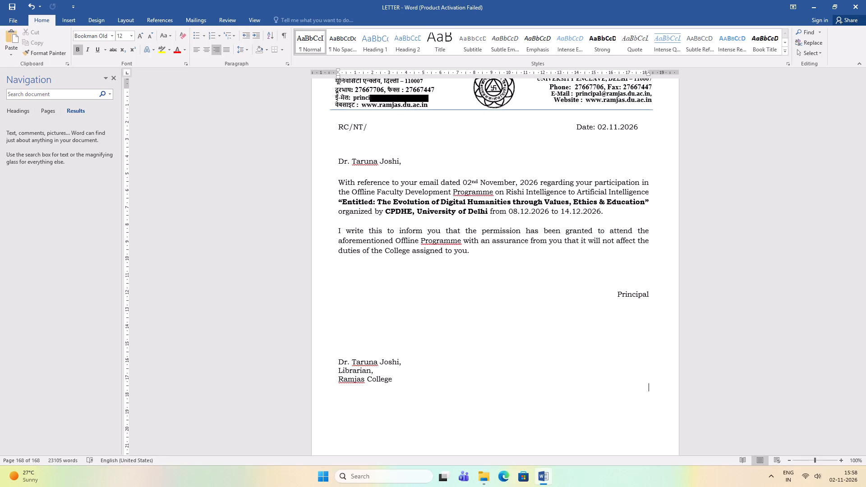
{"action": "key", "text": "ctrl+s"}
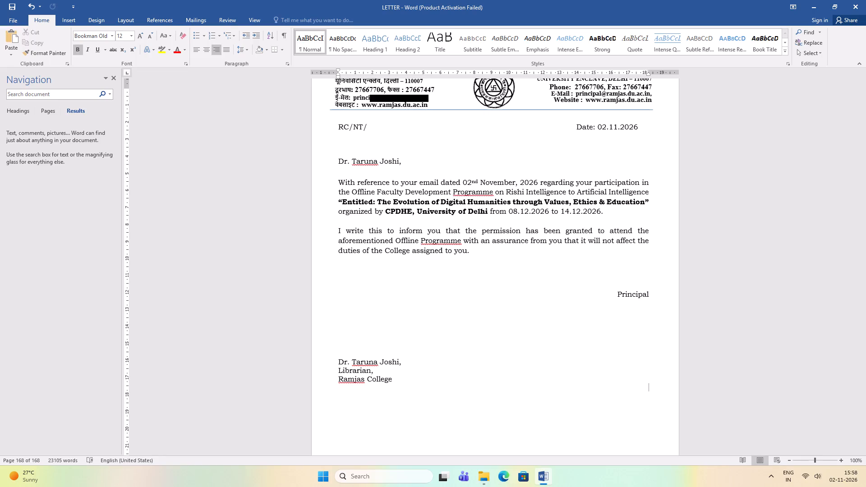